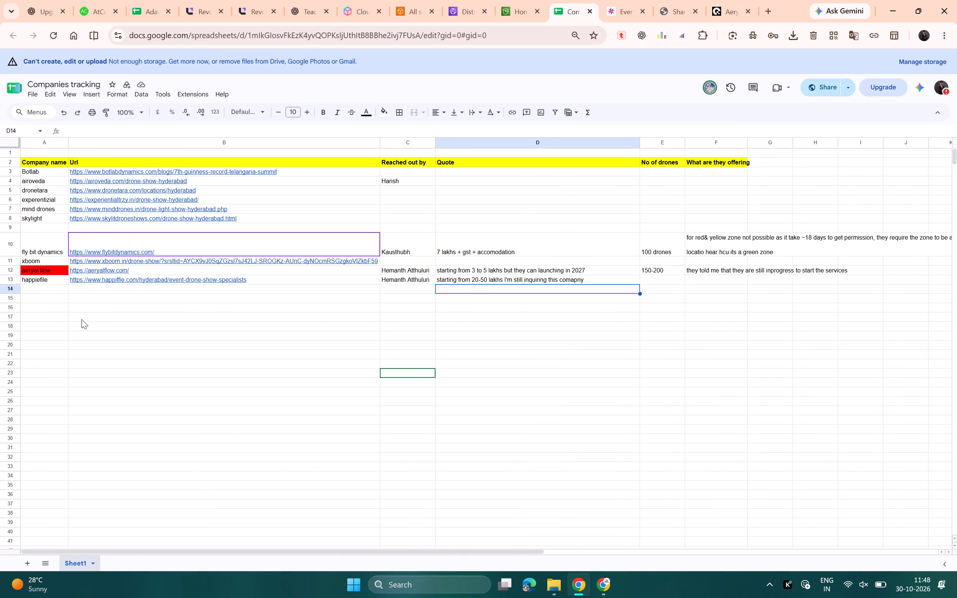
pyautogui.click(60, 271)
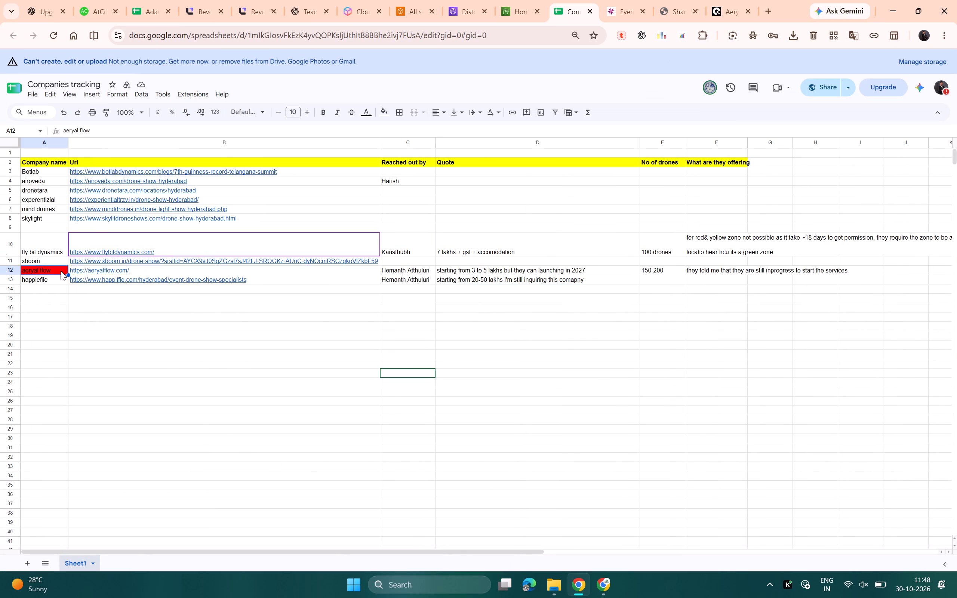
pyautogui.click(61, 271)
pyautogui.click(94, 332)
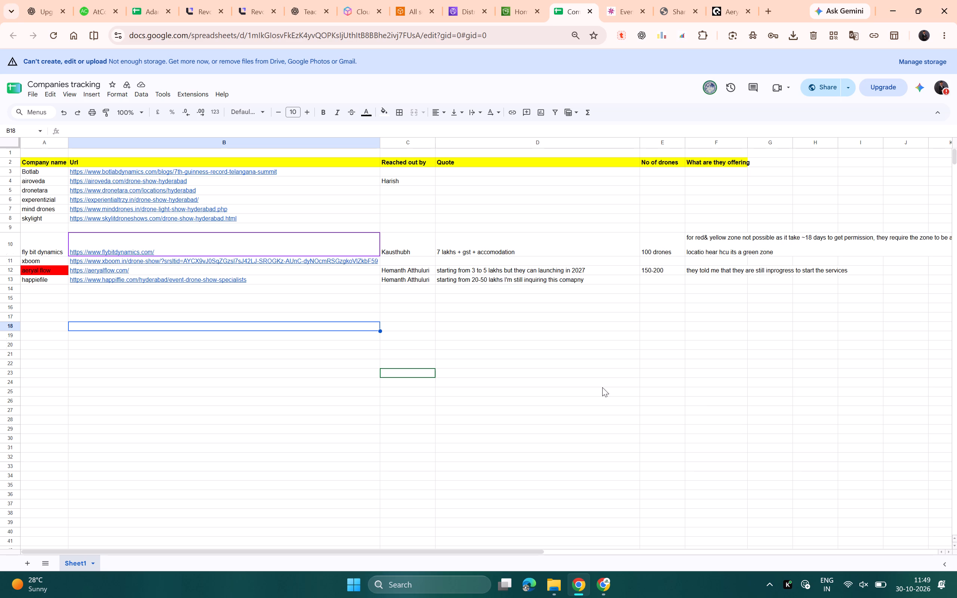
# Open the xboom drone show website from its link in the company tracking sheet.
pyautogui.click(54, 259)
pyautogui.click(80, 261)
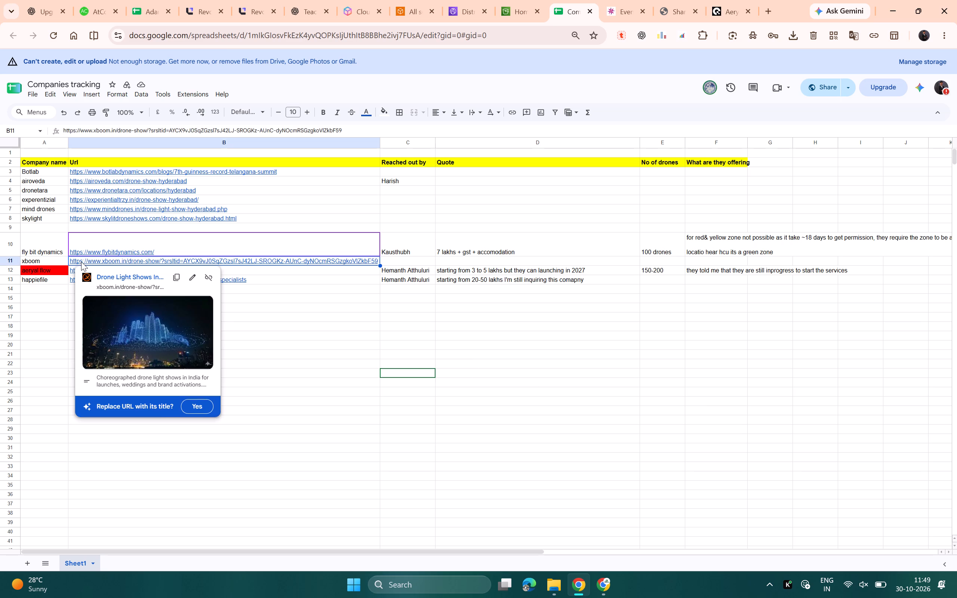
pyautogui.click(117, 272)
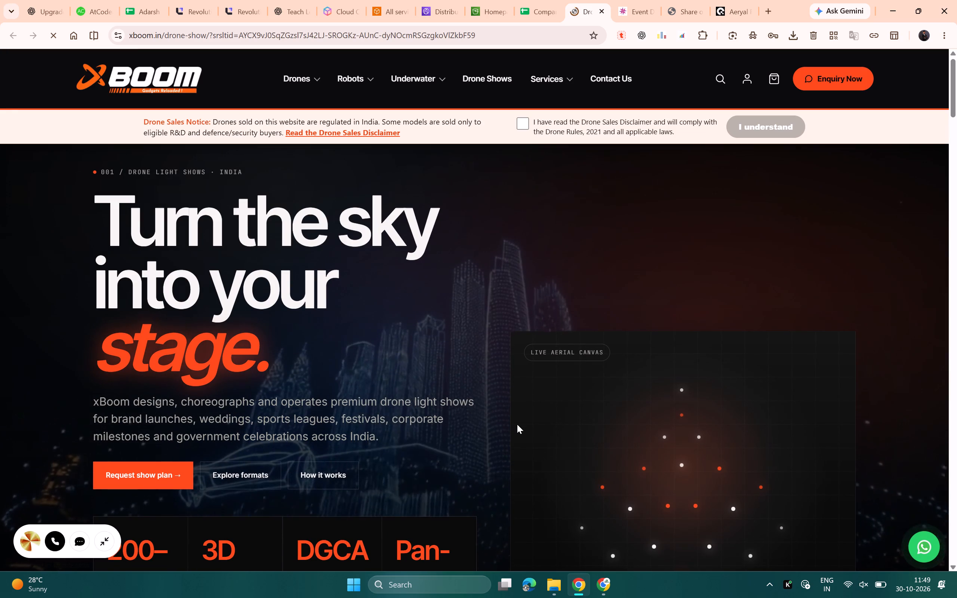
# Read through the xboom drone show page for show formats, workflow, packages, FAQ and contact details.
pyautogui.scroll(-2, 516, 424)
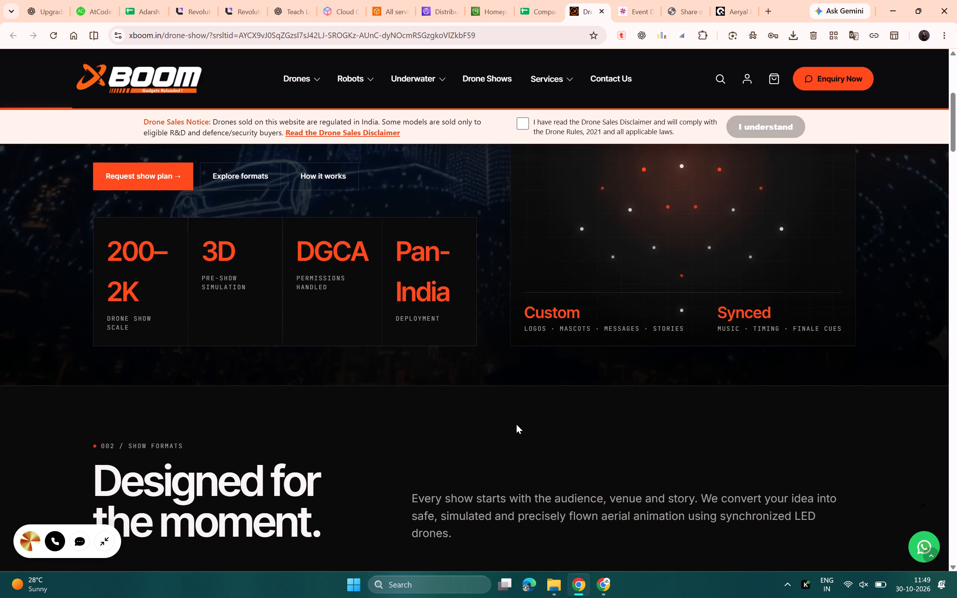
pyautogui.scroll(-4, 516, 424)
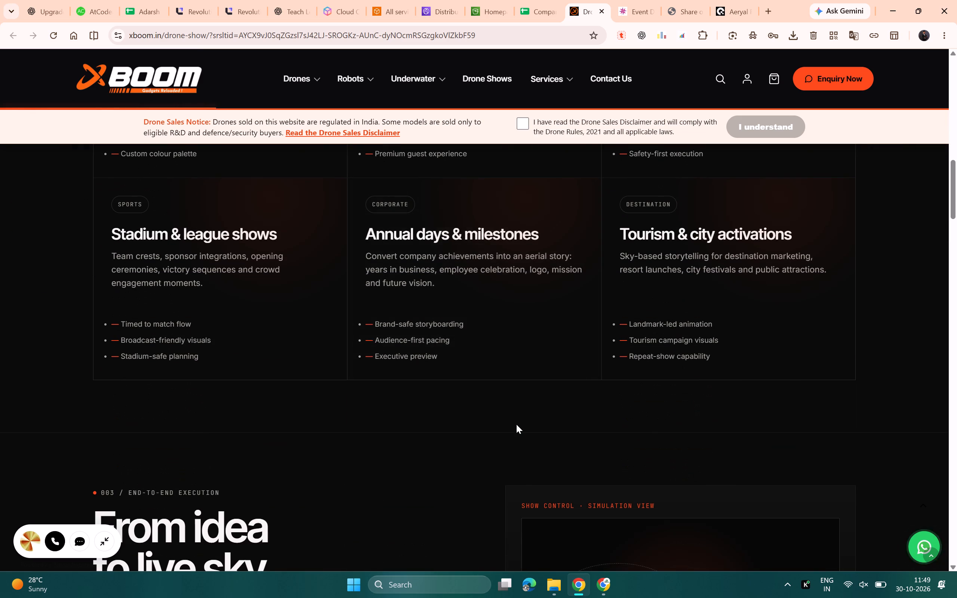
pyautogui.scroll(2, 516, 424)
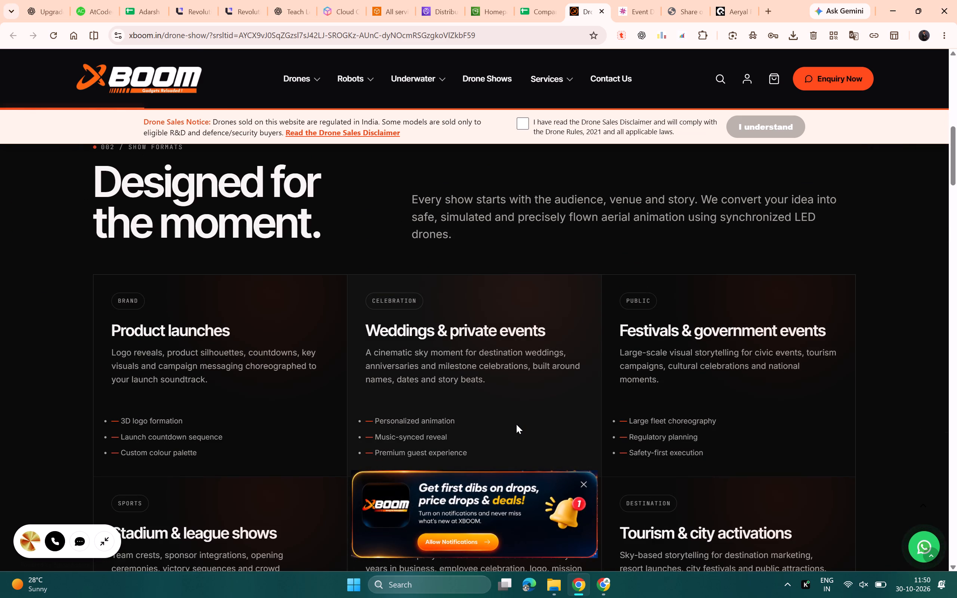
pyautogui.scroll(-2, 527, 463)
pyautogui.scroll(-2, 563, 431)
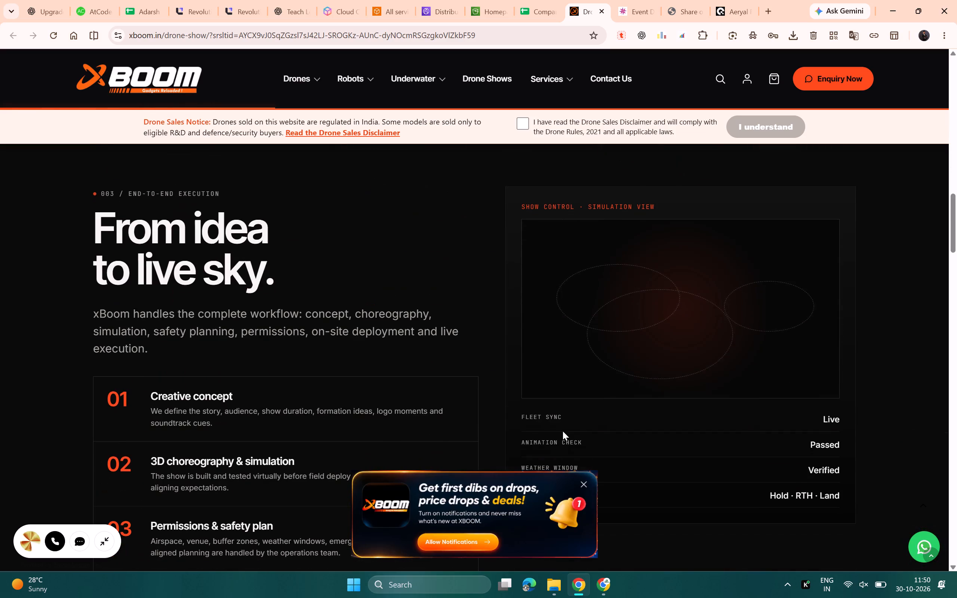
pyautogui.scroll(-2, 563, 431)
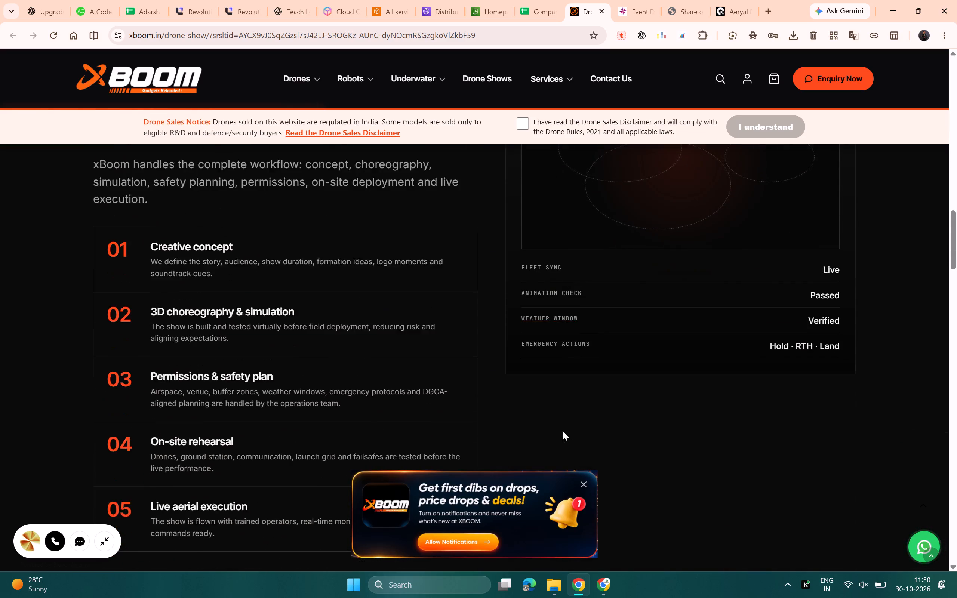
pyautogui.scroll(-4, 563, 432)
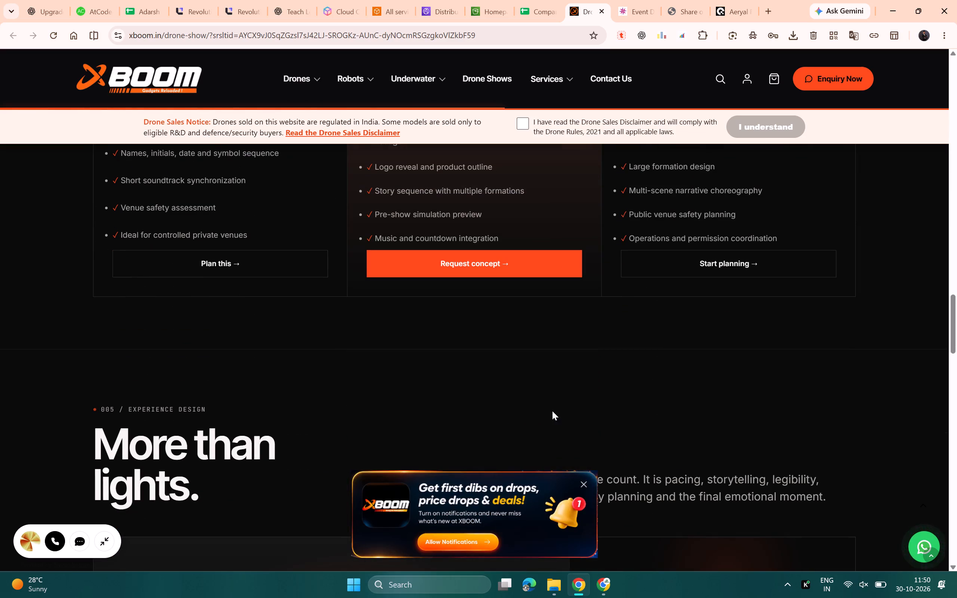
pyautogui.scroll(-1, 522, 444)
pyautogui.scroll(-2, 516, 402)
pyautogui.scroll(-3, 518, 90)
pyautogui.scroll(-3, 551, 329)
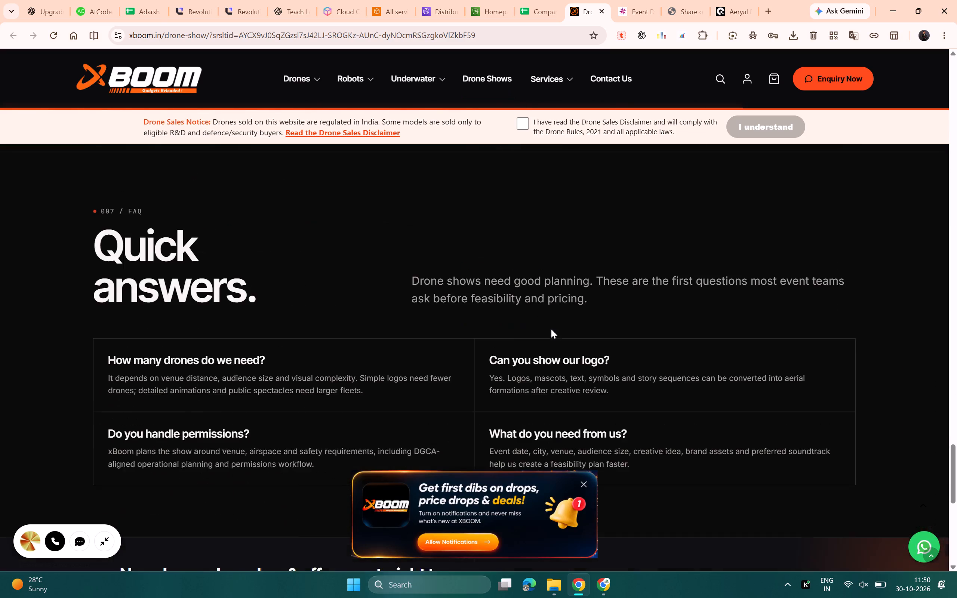
pyautogui.scroll(-7, 551, 329)
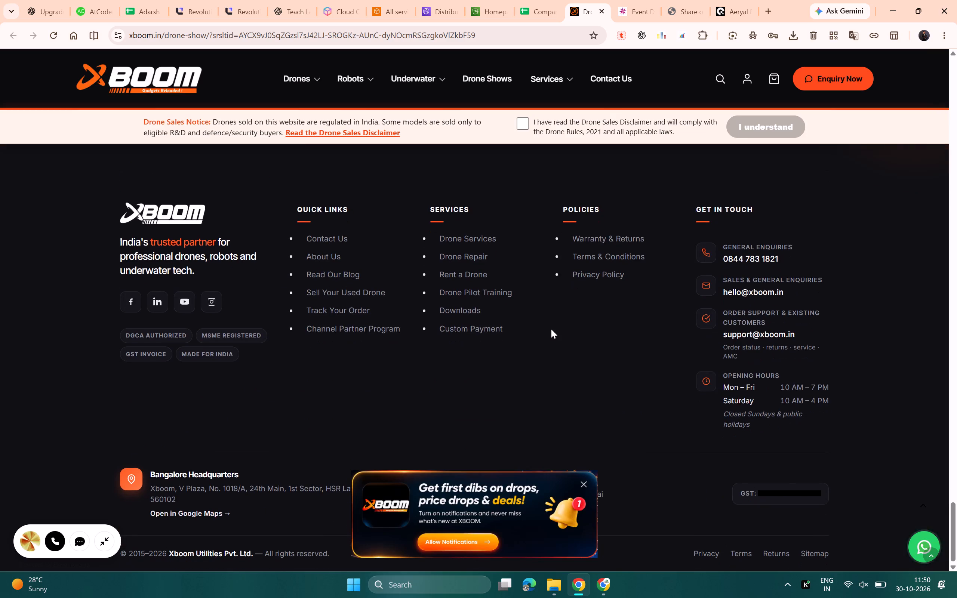
# Open xboom's show plan request form and examine the Show Scale options.
pyautogui.scroll(20, 551, 329)
pyautogui.scroll(7, 551, 329)
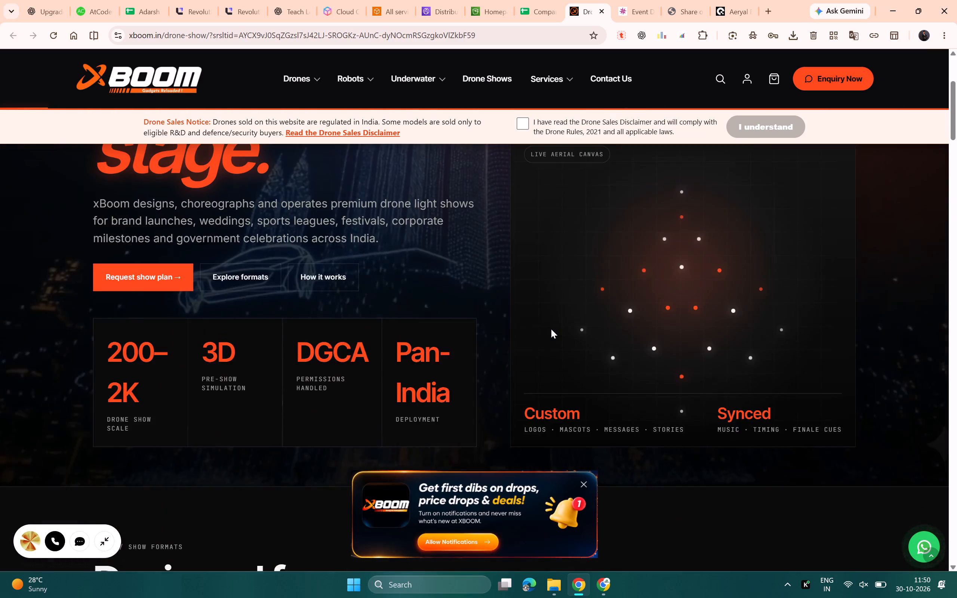
pyautogui.scroll(3, 551, 329)
pyautogui.click(134, 468)
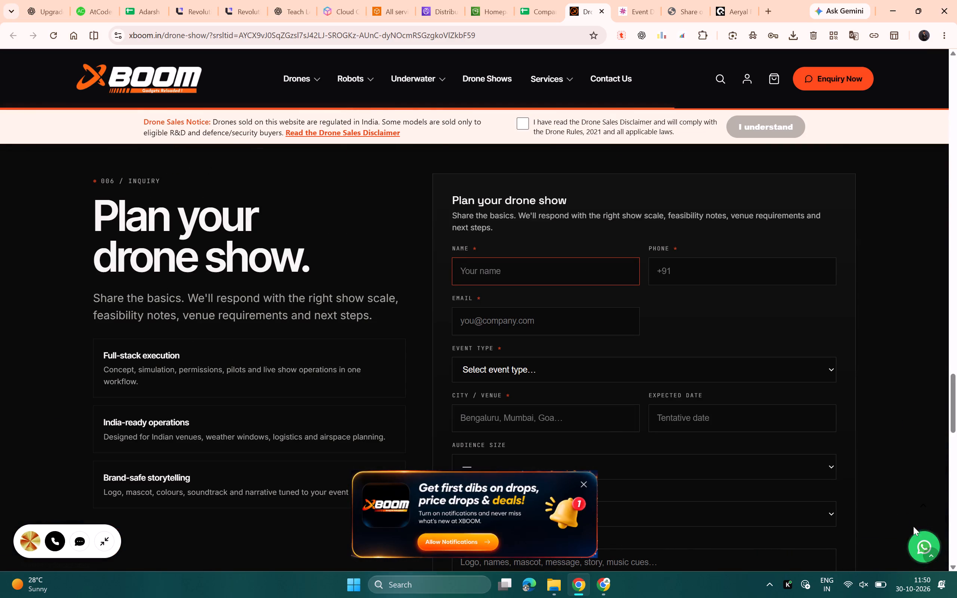
pyautogui.scroll(-1, 662, 500)
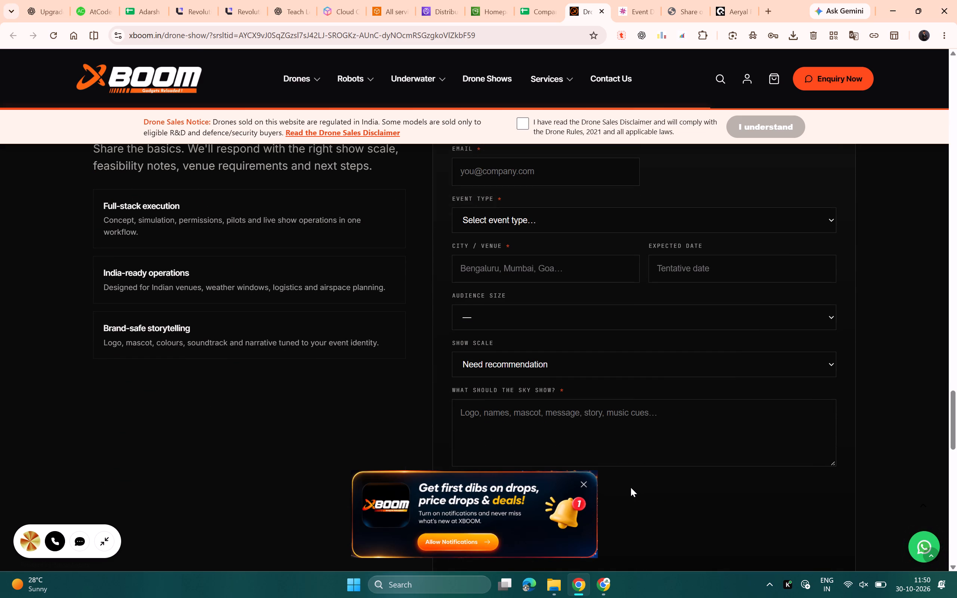
pyautogui.click(507, 362)
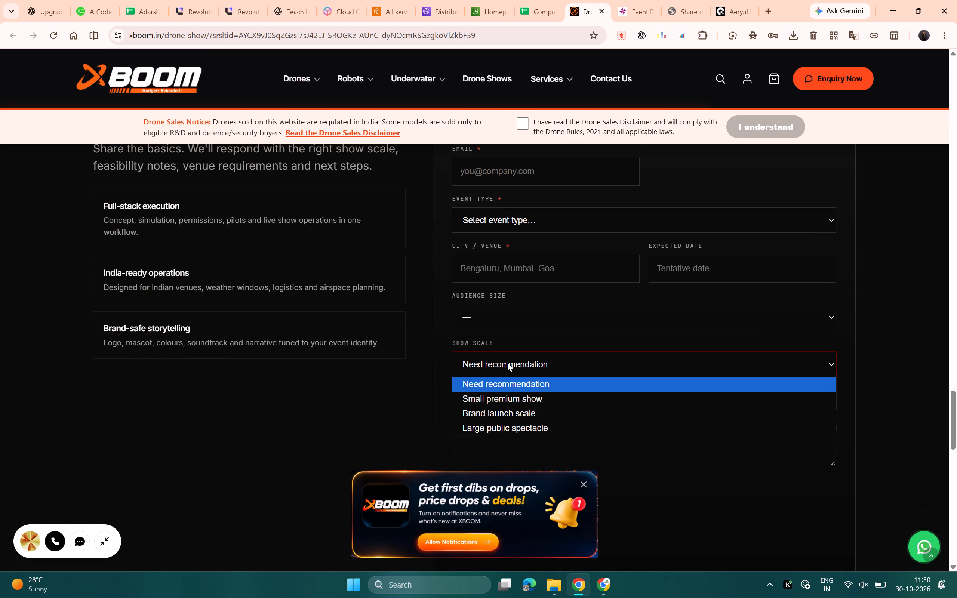
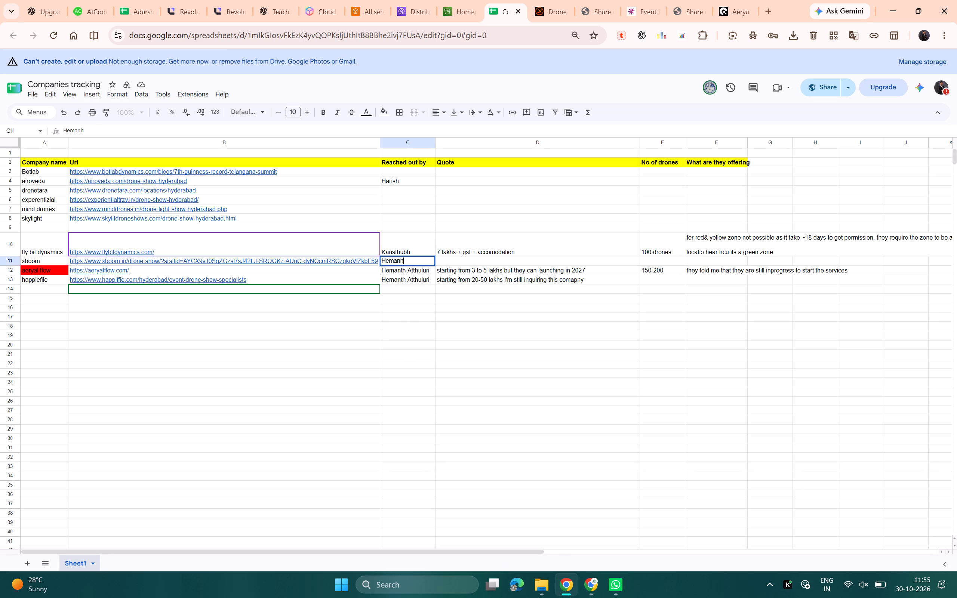
# Complete the Reached out by entry for xboom with the same person's name as in the aeryal flow and happiefile rows.
pyautogui.press('BackSpace')
pyautogui.write('th')
pyautogui.press('Tab')
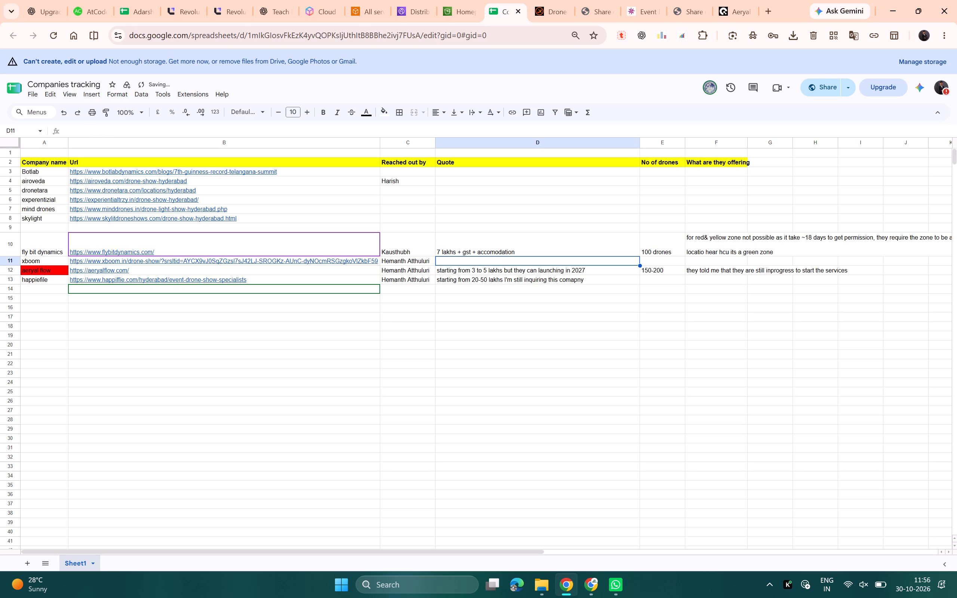
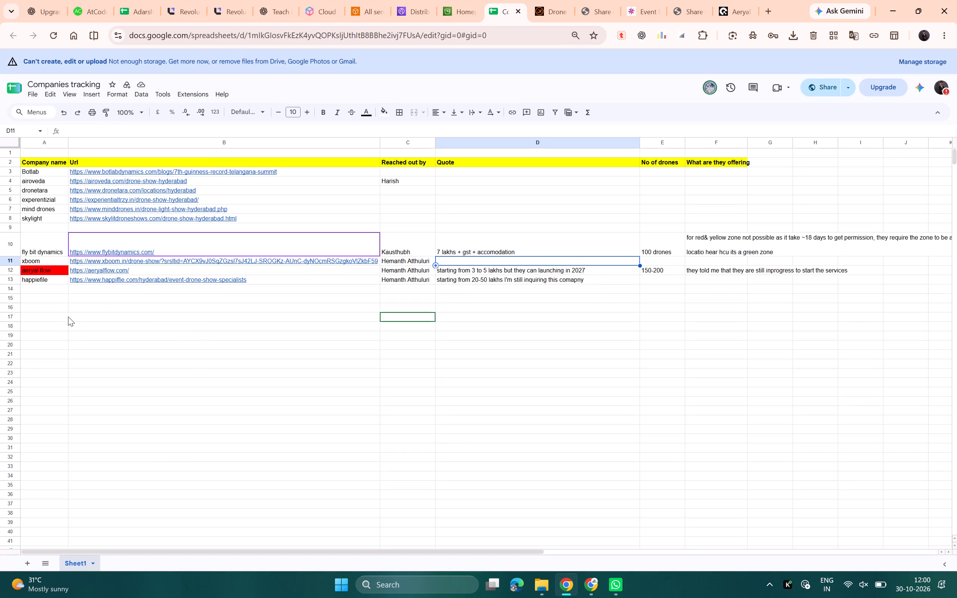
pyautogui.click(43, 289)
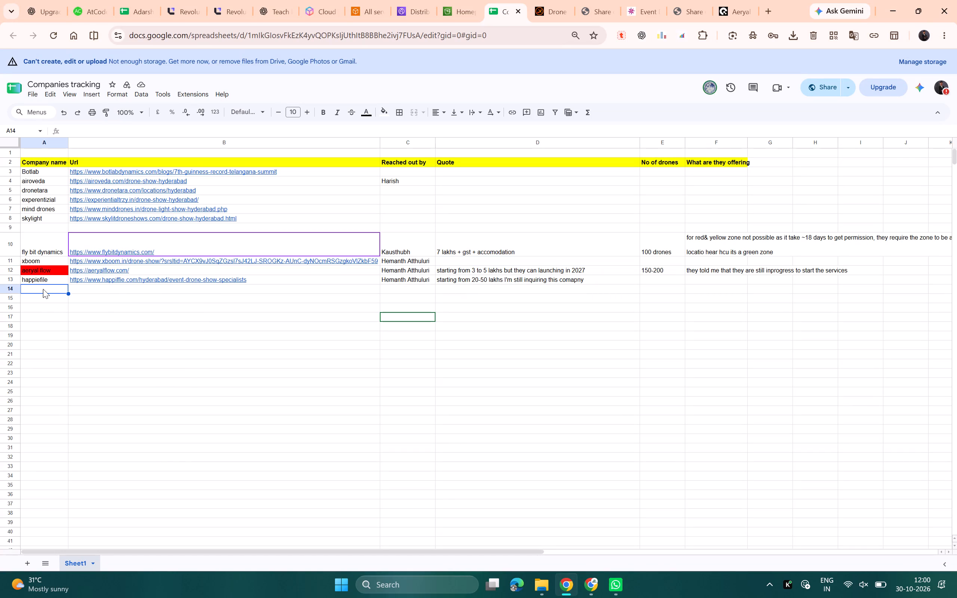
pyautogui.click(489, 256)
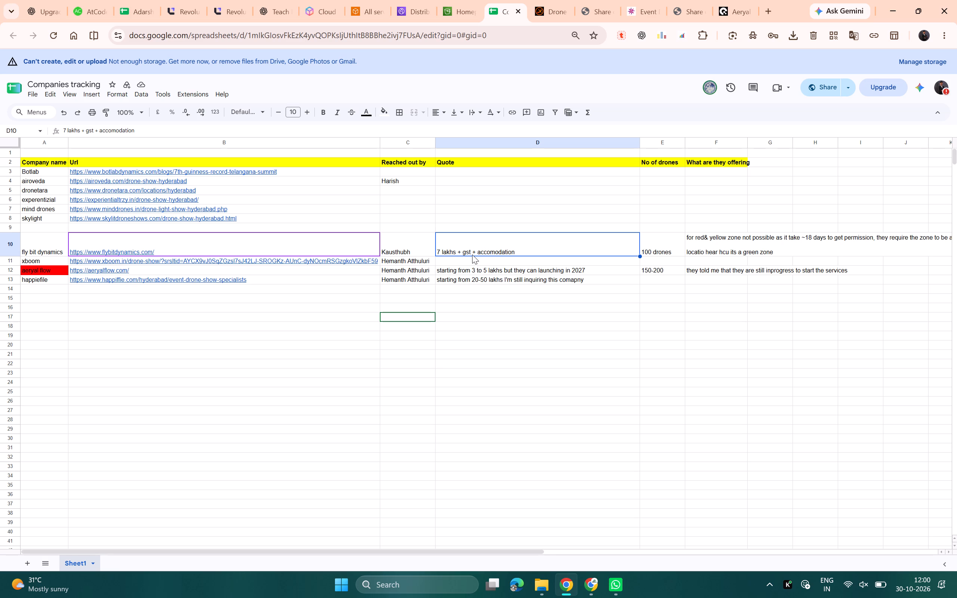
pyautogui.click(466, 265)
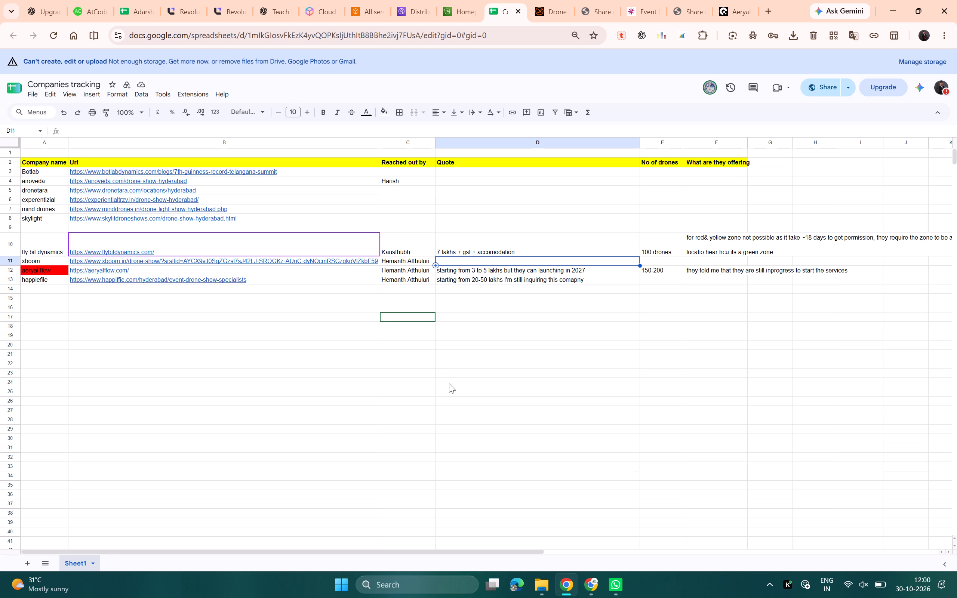
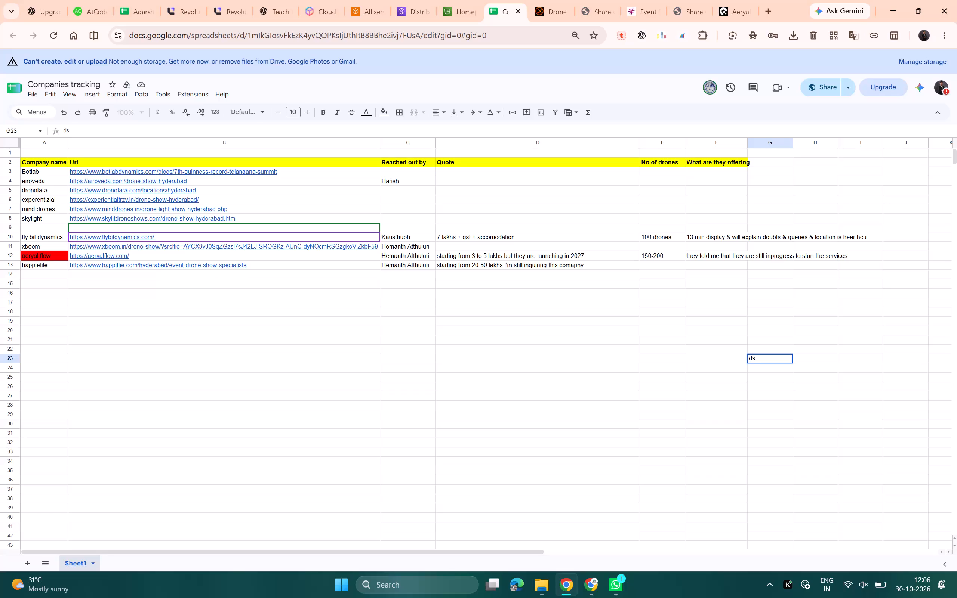
# Clear the stray text "ds" from cell G23.
pyautogui.press('BackSpace')
pyautogui.press('BackSpace')
pyautogui.click(518, 358)
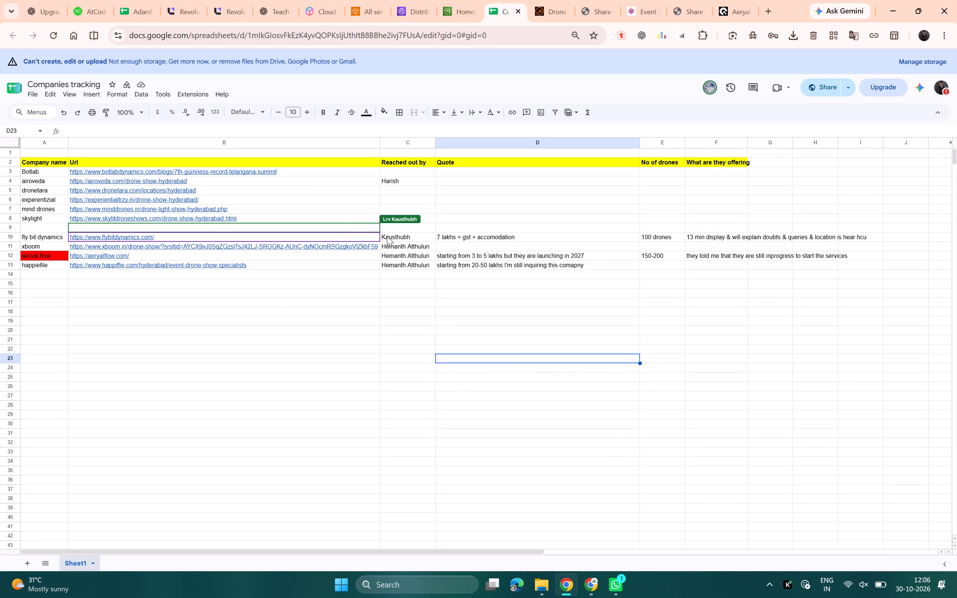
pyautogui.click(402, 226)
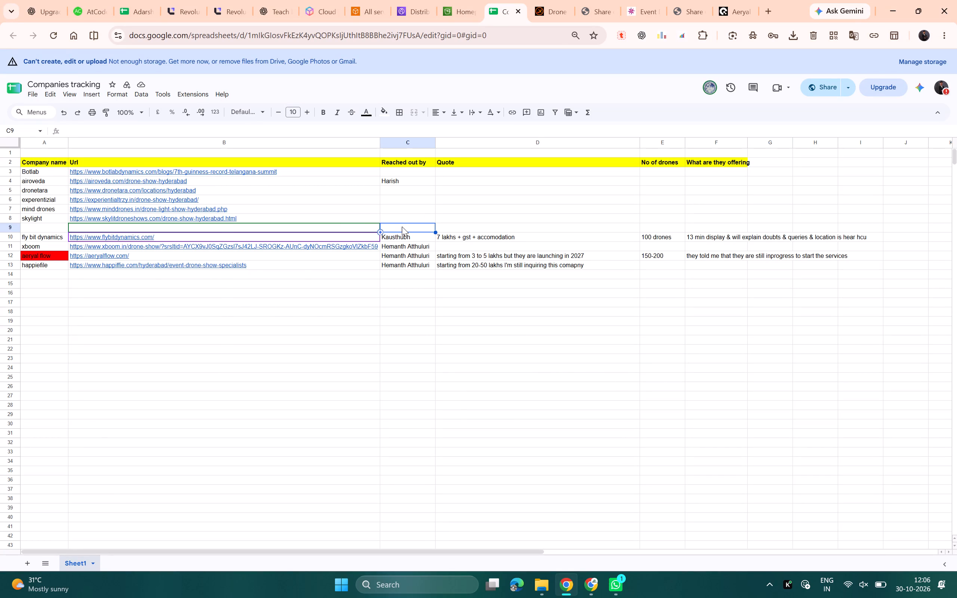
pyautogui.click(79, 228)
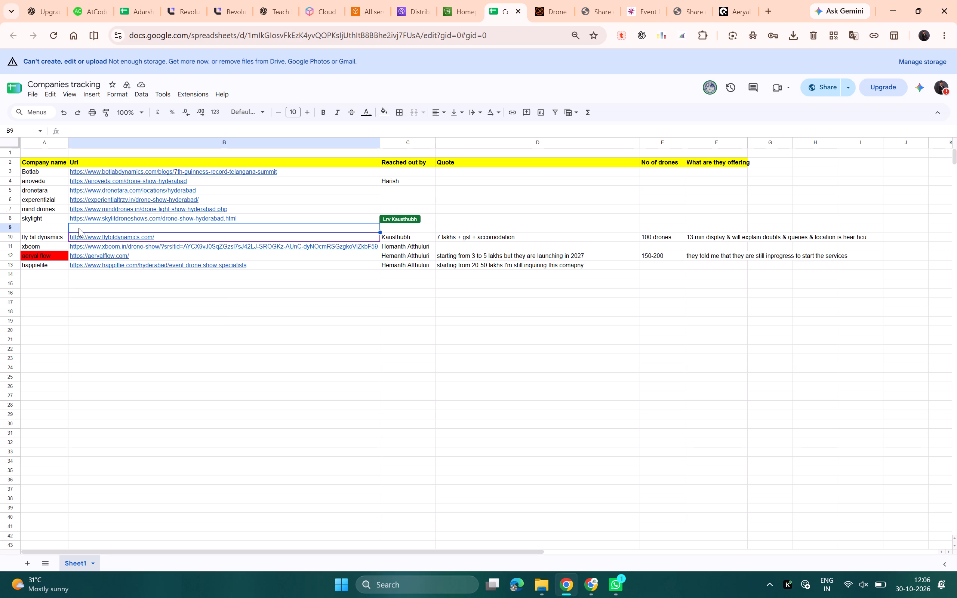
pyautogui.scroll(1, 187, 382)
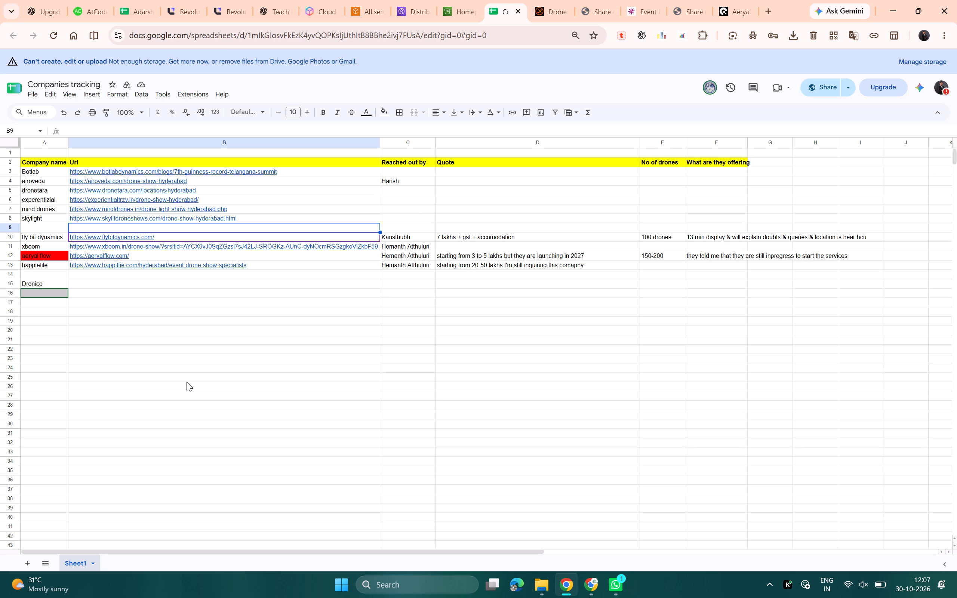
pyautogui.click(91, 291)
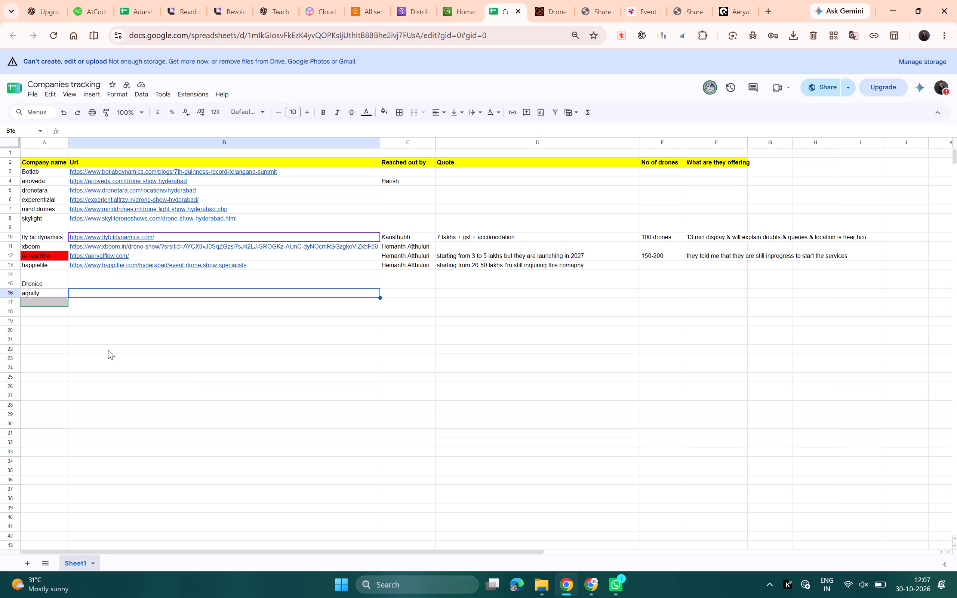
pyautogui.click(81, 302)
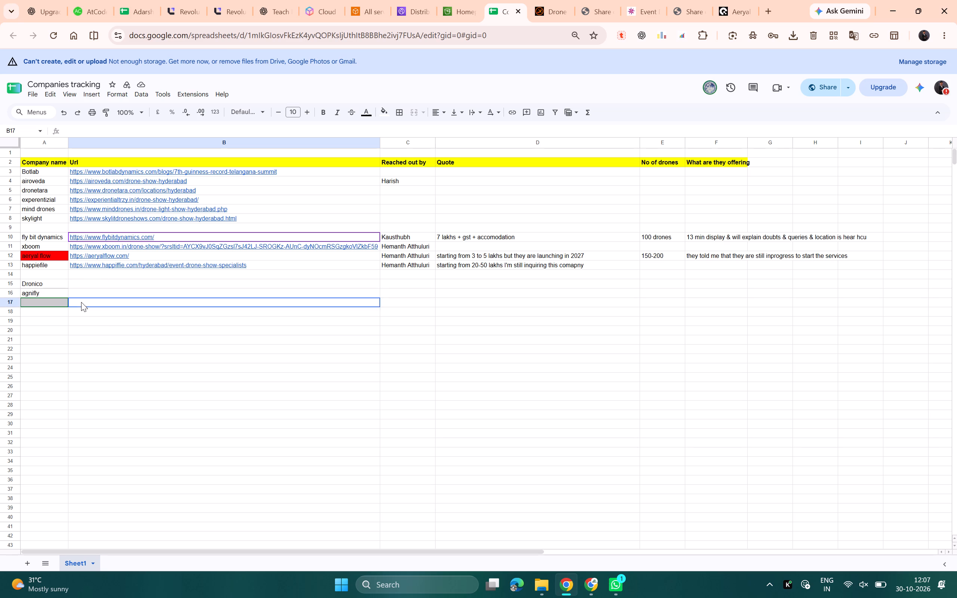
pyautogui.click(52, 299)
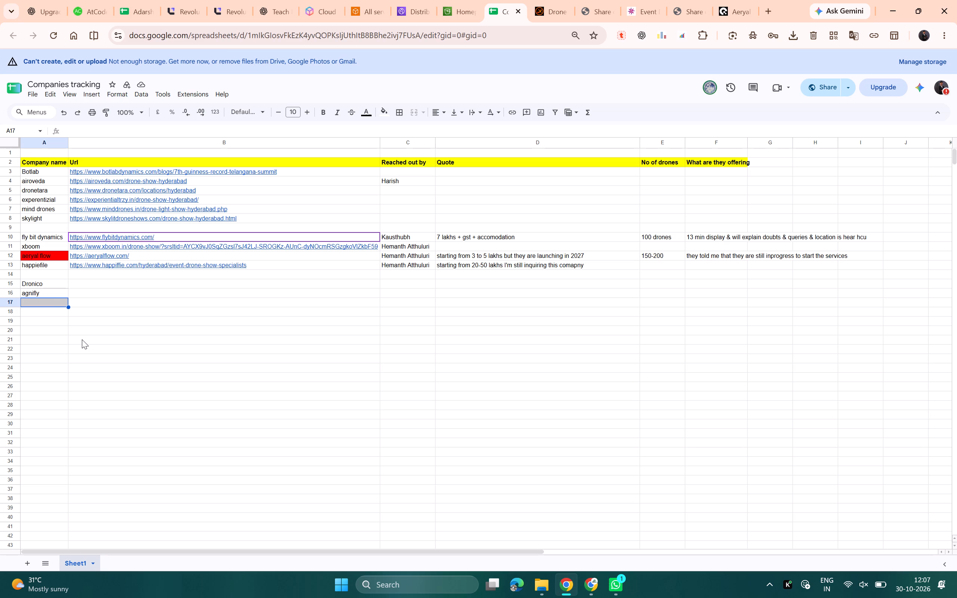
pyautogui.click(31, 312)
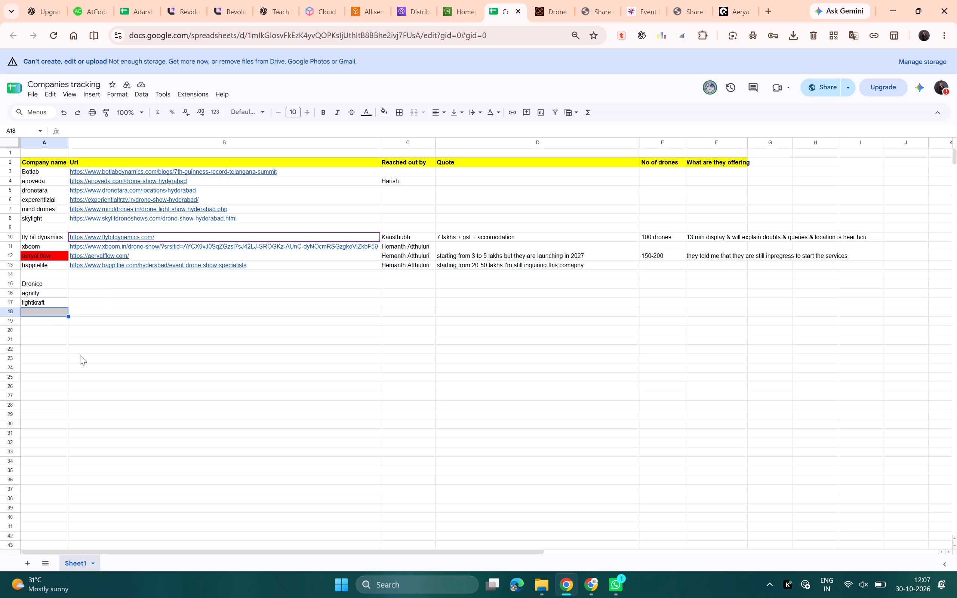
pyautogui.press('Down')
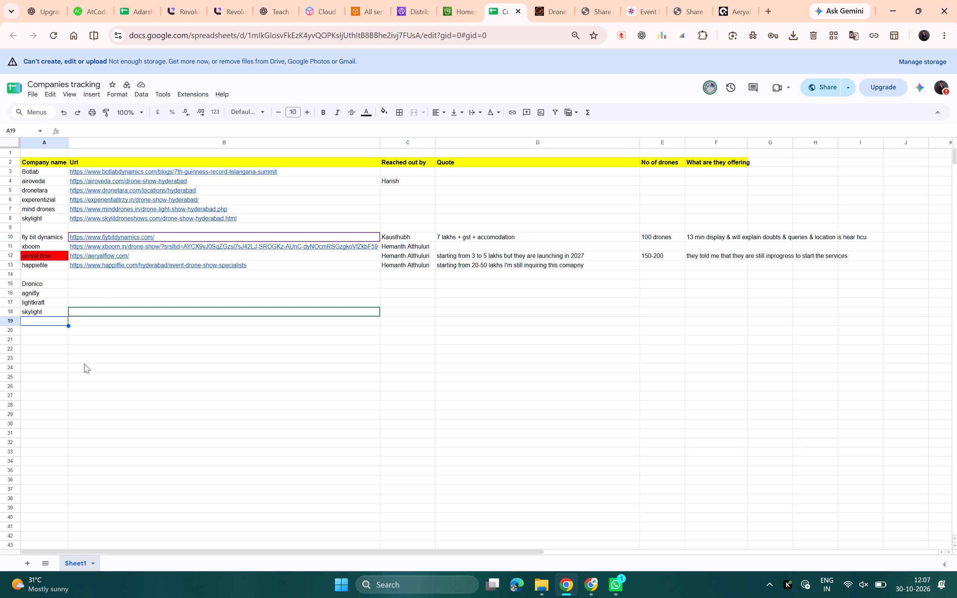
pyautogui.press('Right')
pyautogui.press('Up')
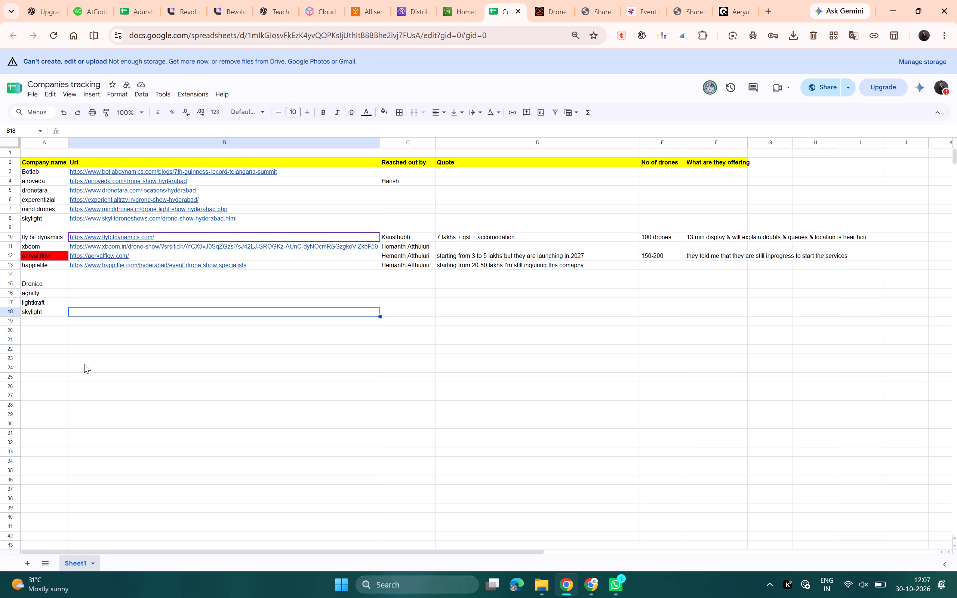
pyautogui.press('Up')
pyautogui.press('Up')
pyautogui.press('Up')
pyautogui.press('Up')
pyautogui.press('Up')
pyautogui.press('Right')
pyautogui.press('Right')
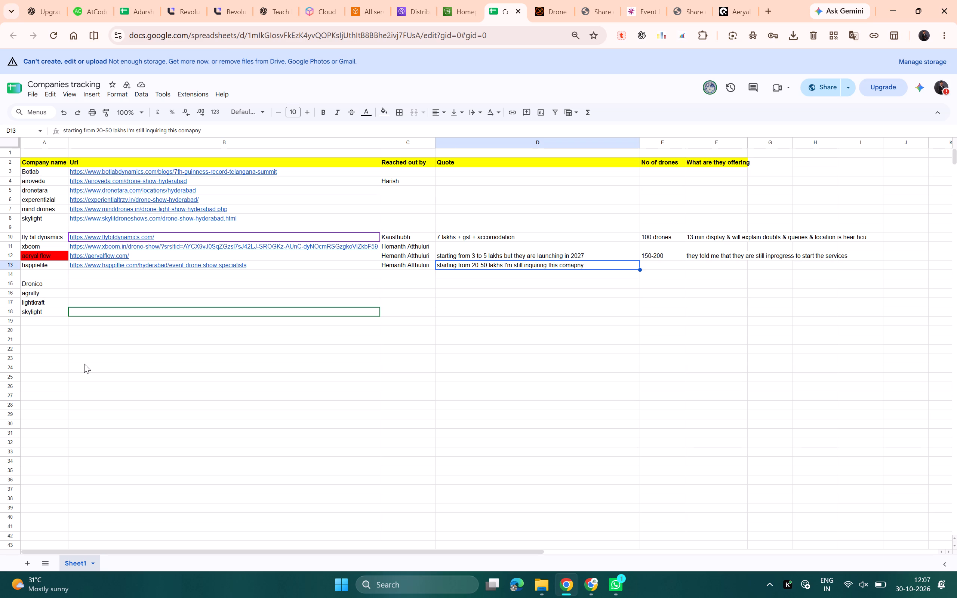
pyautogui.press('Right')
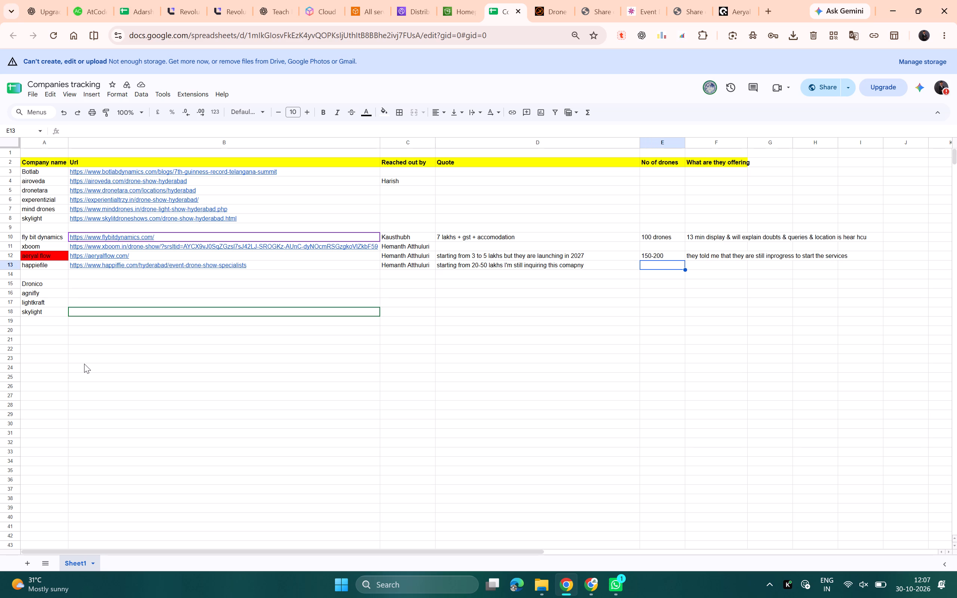
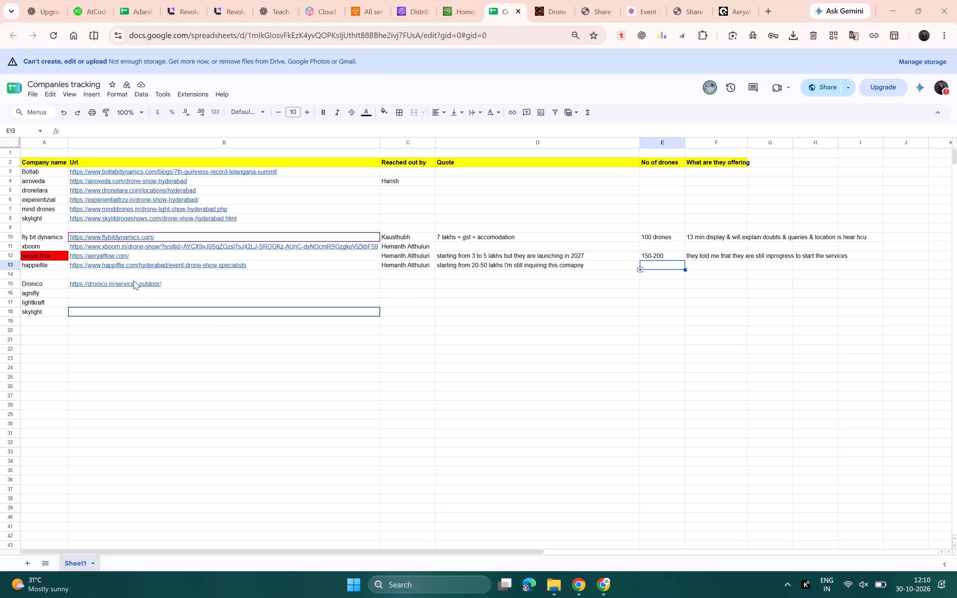
# Open Dronico's outdoor services website from its link in the company tracking sheet.
pyautogui.click(133, 280)
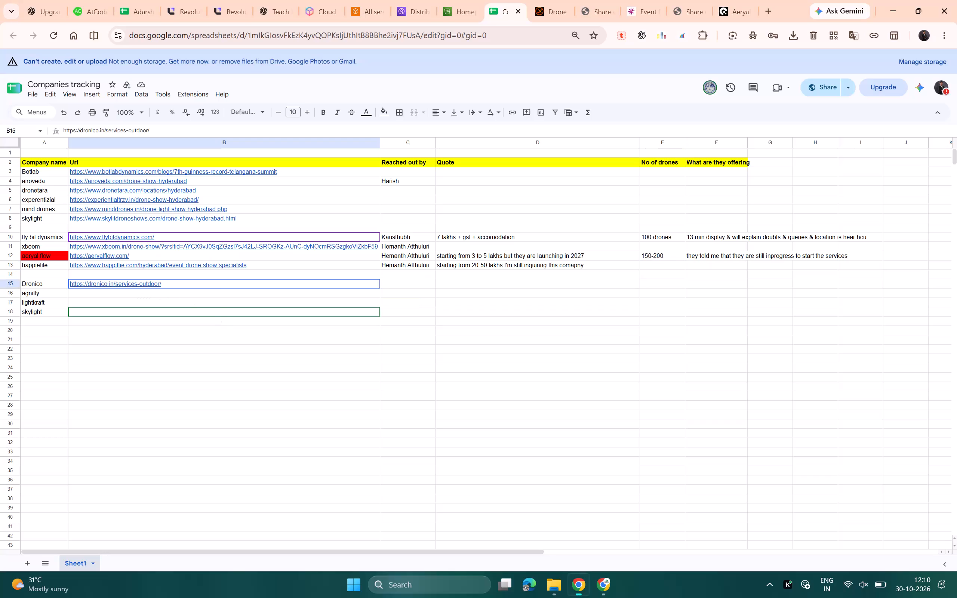
pyautogui.click(137, 298)
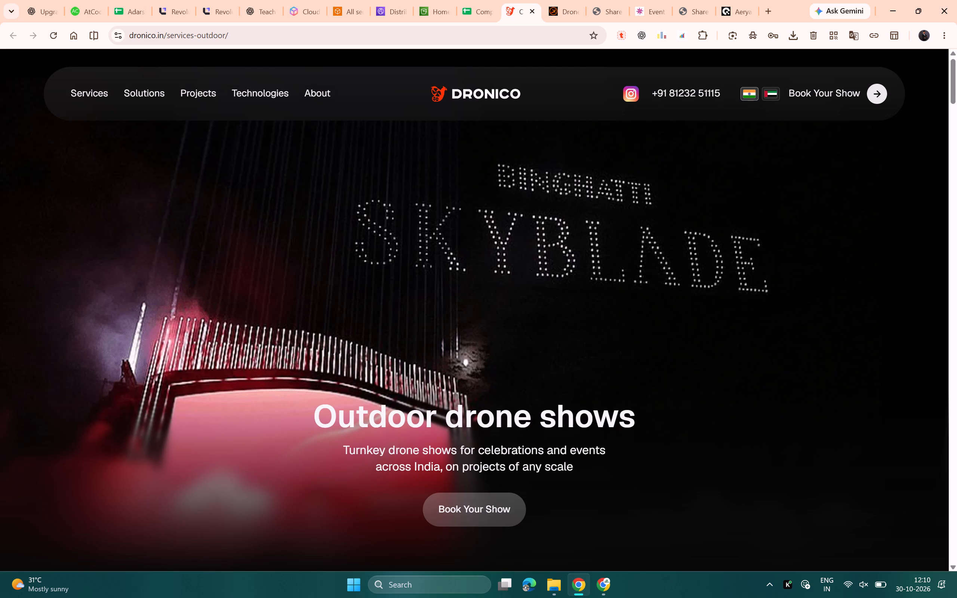
# Examine Dronico's outdoor drone show overview for fleet size and pricing, and browse through its feature cards.
pyautogui.scroll(-2, 498, 401)
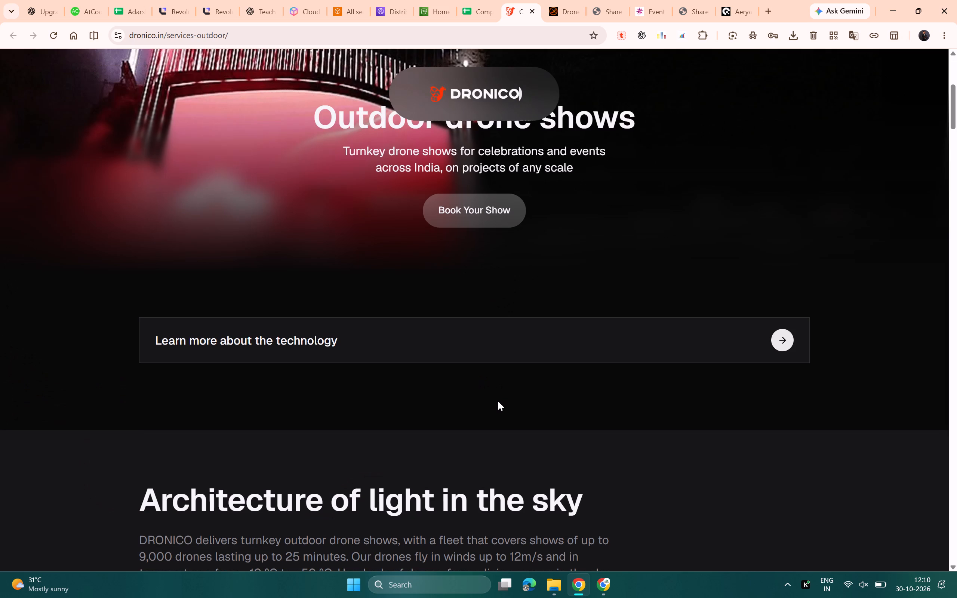
pyautogui.scroll(5, 498, 401)
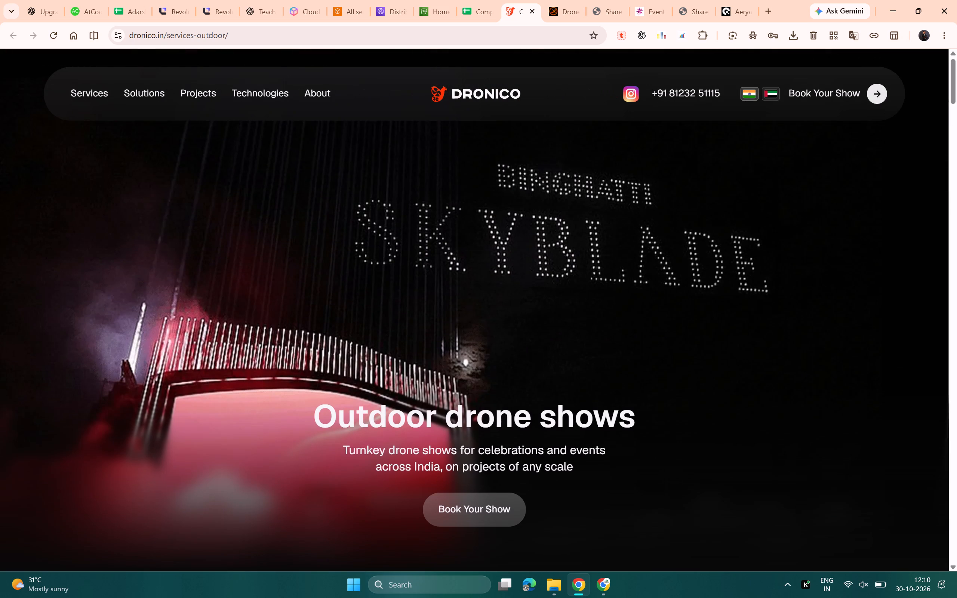
pyautogui.scroll(-5, 498, 401)
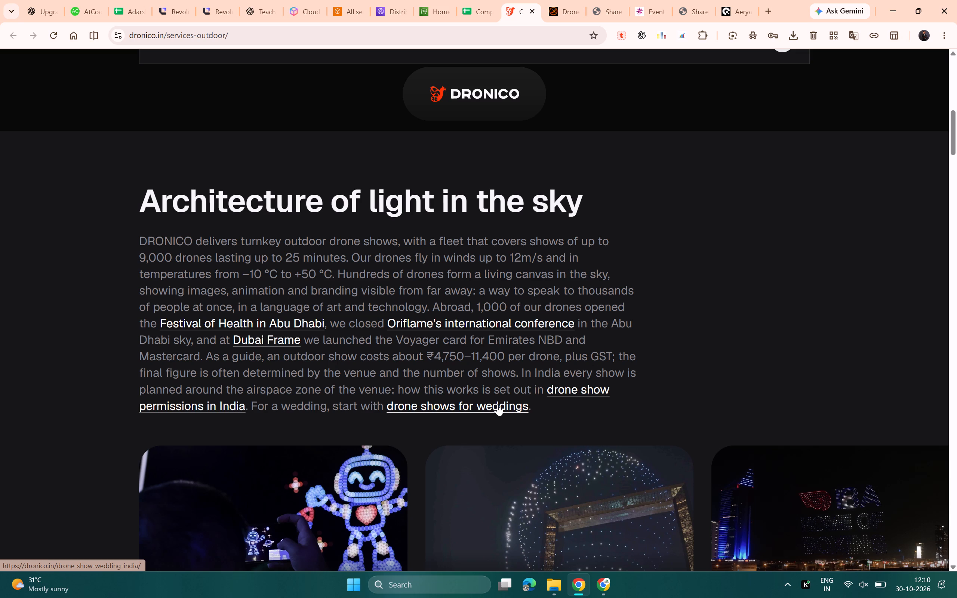
pyautogui.scroll(-4, 498, 404)
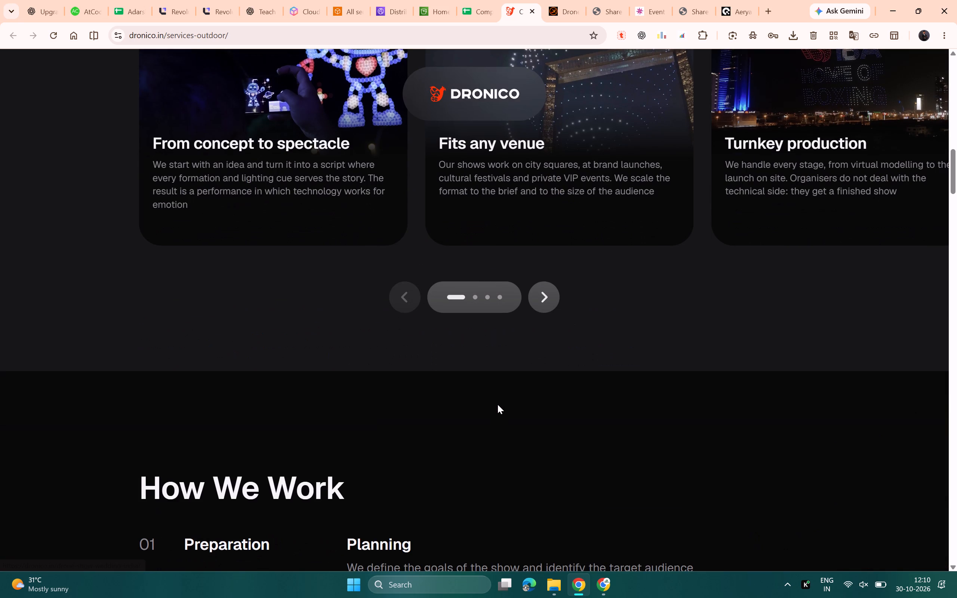
pyautogui.scroll(2, 498, 404)
pyautogui.scroll(-1, 512, 444)
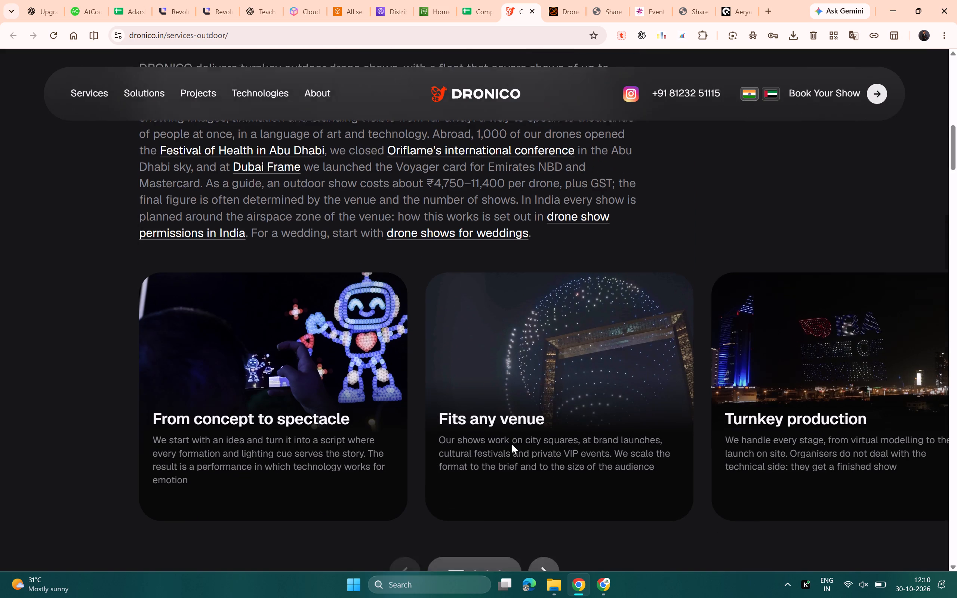
pyautogui.click(539, 447)
pyautogui.doubleClick(539, 446)
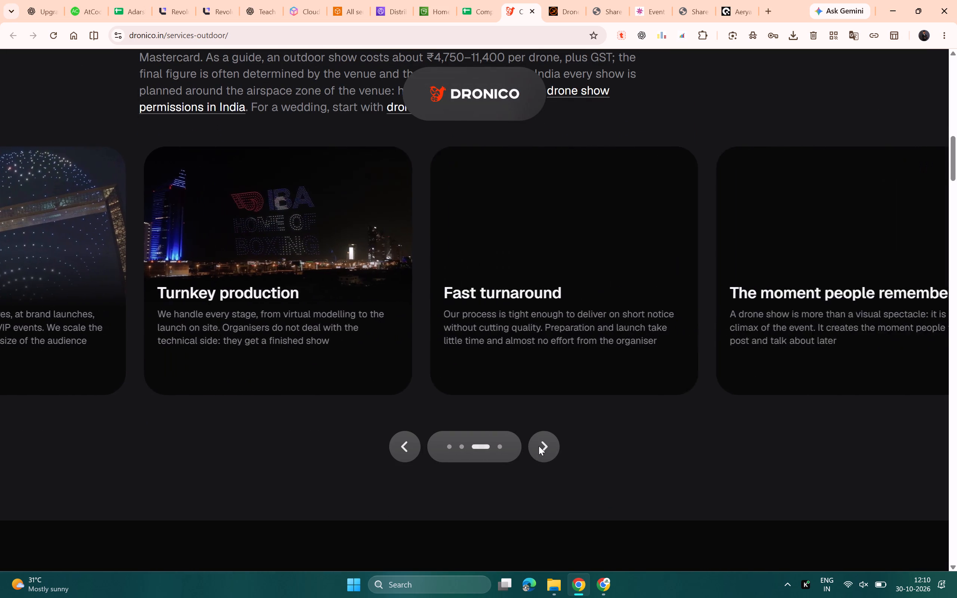
pyautogui.click(539, 446)
pyautogui.click(539, 446)
# Review Dronico's How We Work process stages and continue on to the Watch in action show examples.
pyautogui.scroll(-4, 536, 463)
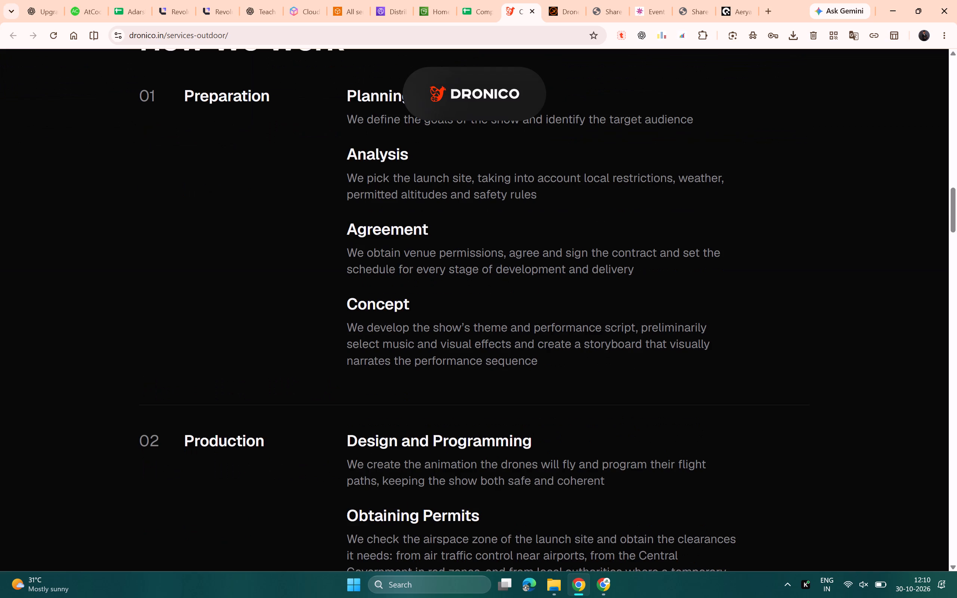
pyautogui.scroll(2, 536, 463)
pyautogui.scroll(-2, 536, 463)
pyautogui.scroll(1, 536, 463)
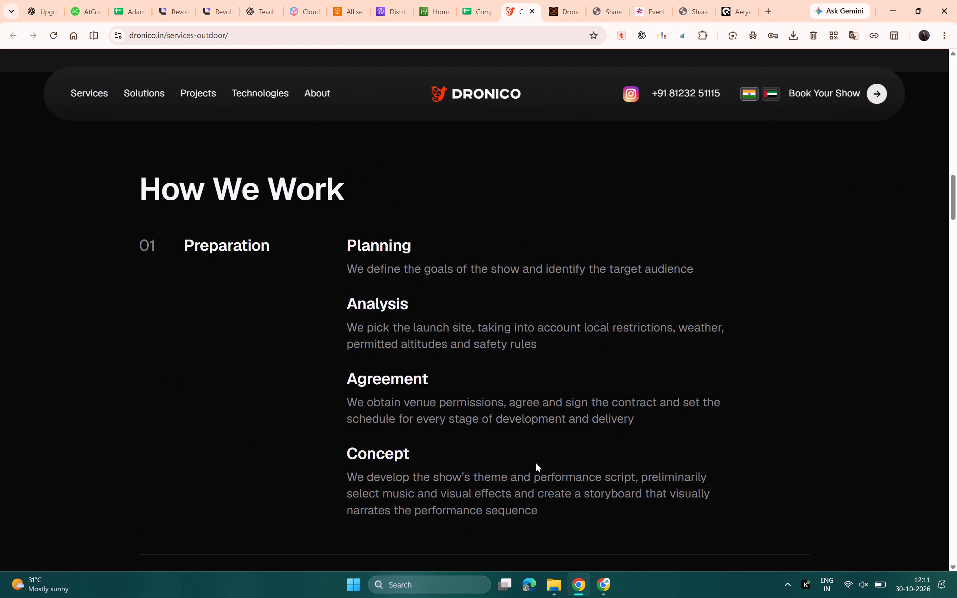
pyautogui.scroll(-7, 536, 463)
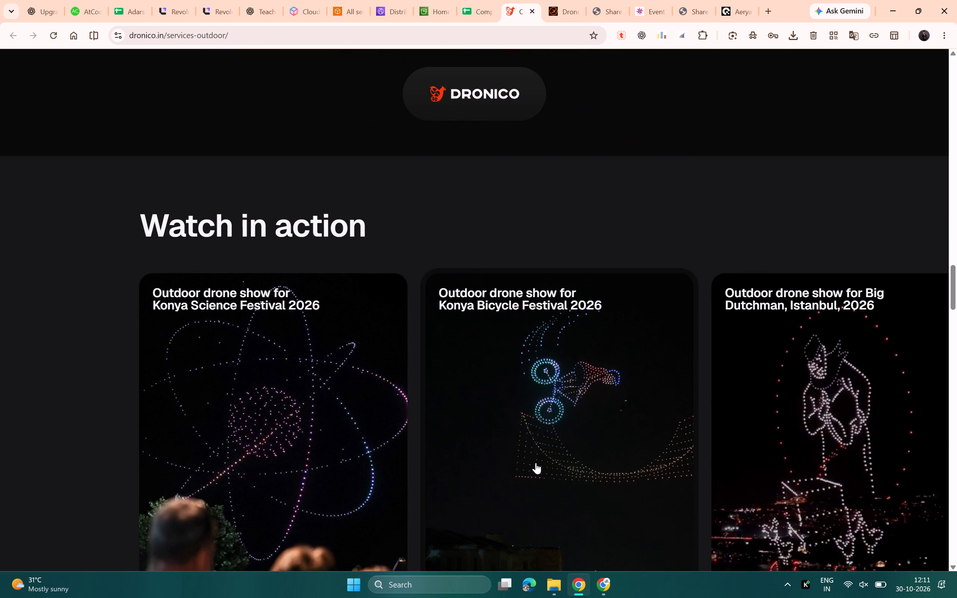
# Browse the Watch in action carousel of Dronico's past outdoor drone shows, checking the events and locations featured.
pyautogui.scroll(-2, 536, 463)
pyautogui.scroll(1, 536, 463)
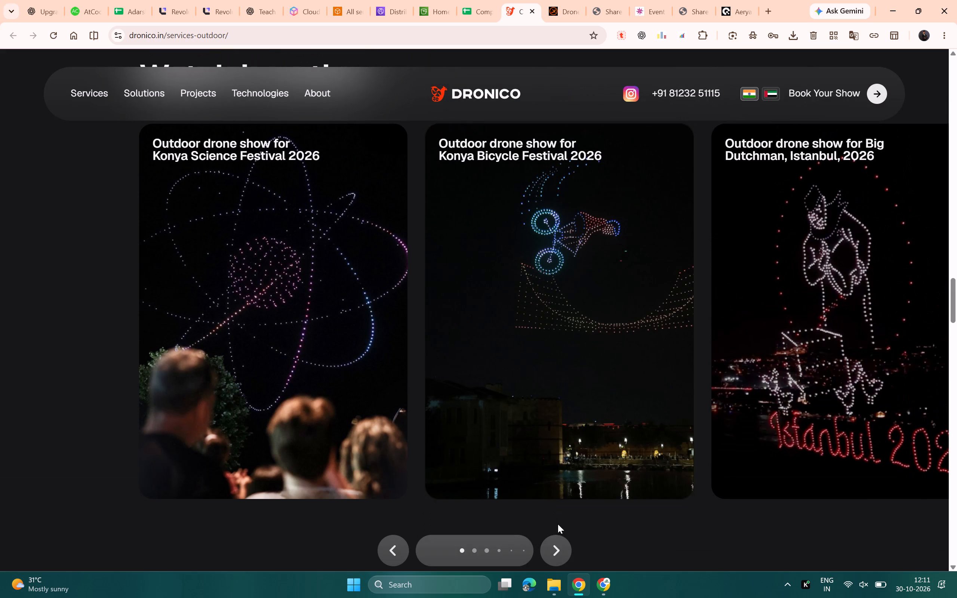
pyautogui.click(550, 548)
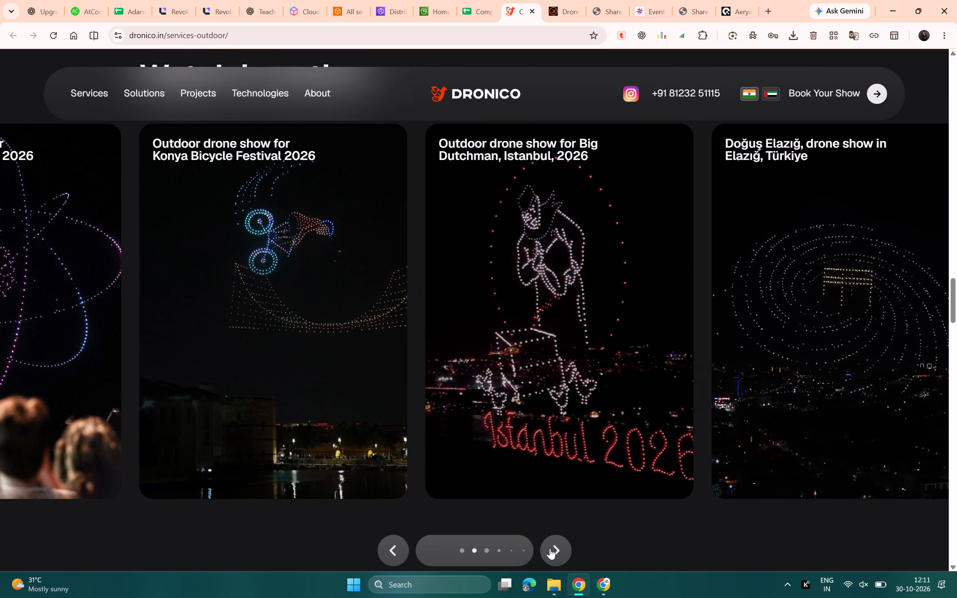
pyautogui.click(550, 548)
pyautogui.click(548, 541)
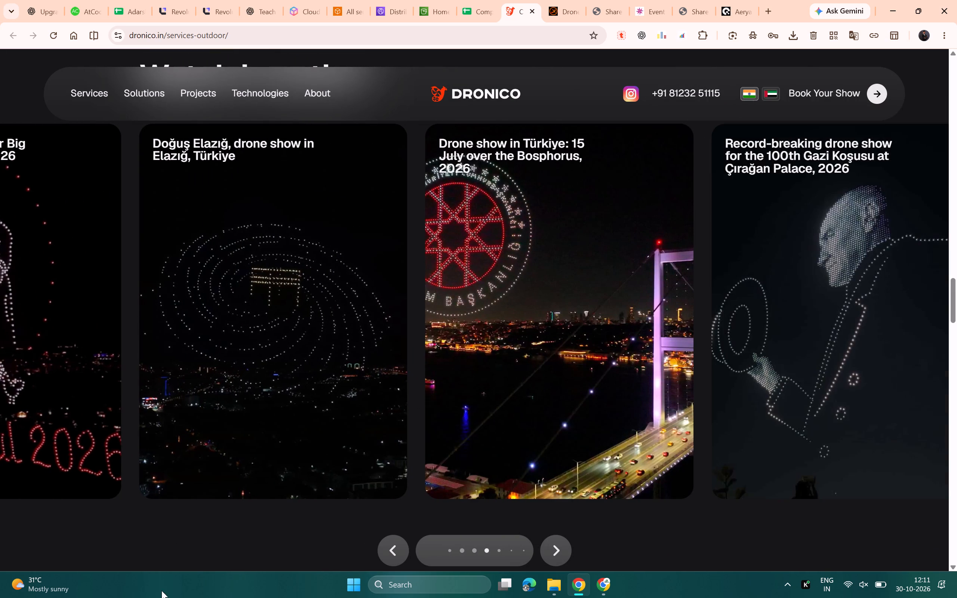
pyautogui.click(393, 551)
pyautogui.click(393, 551)
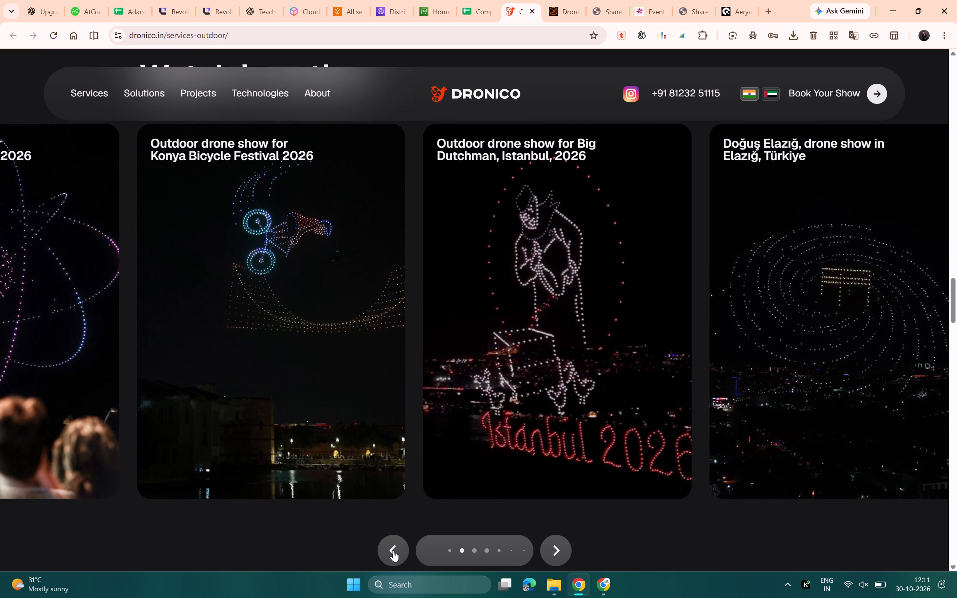
pyautogui.click(566, 548)
pyautogui.click(566, 548)
pyautogui.click(561, 552)
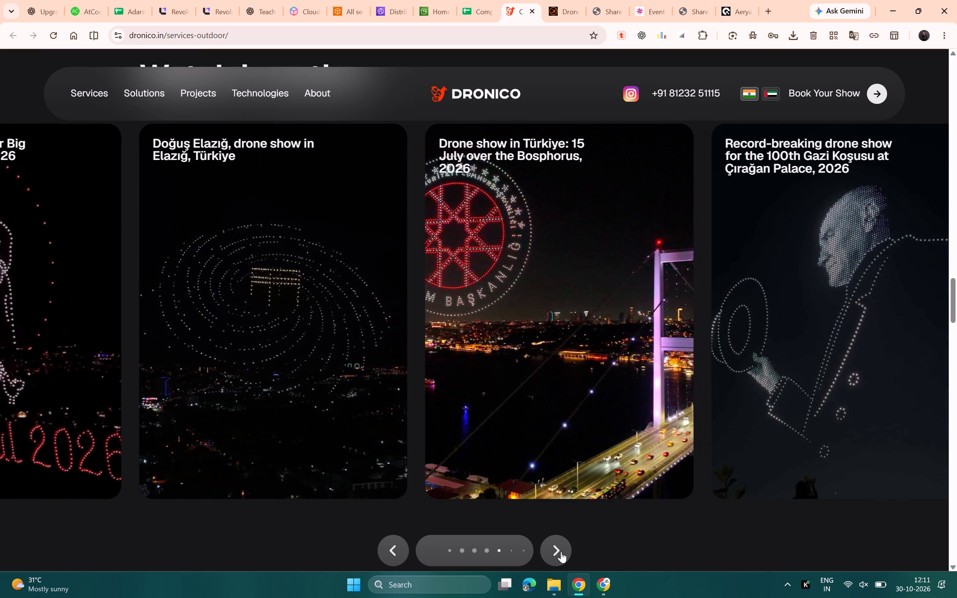
pyautogui.tripleClick(561, 552)
pyautogui.tripleClick(561, 552)
pyautogui.tripleClick(561, 552)
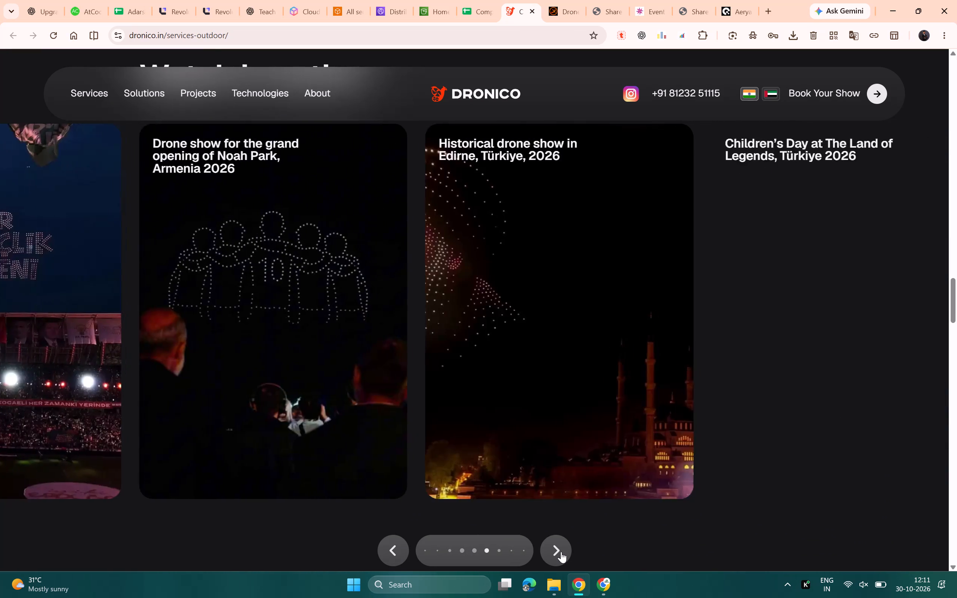
pyautogui.tripleClick(561, 552)
pyautogui.doubleClick(561, 552)
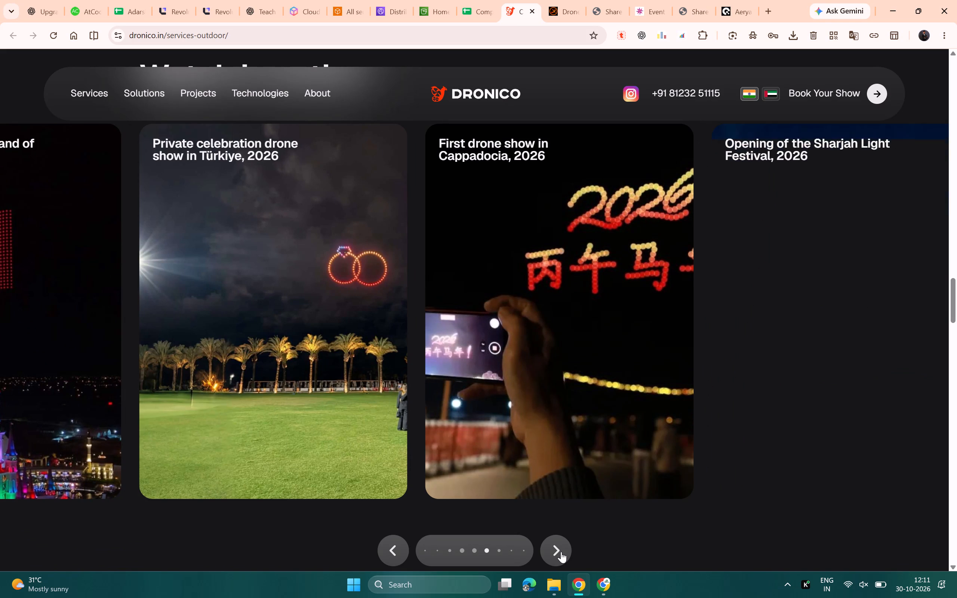
# Review the rest of Dronico's outdoor services page, from client logos, planning guides and FAQ questions to the booking section and footer contacts.
pyautogui.scroll(-6, 707, 538)
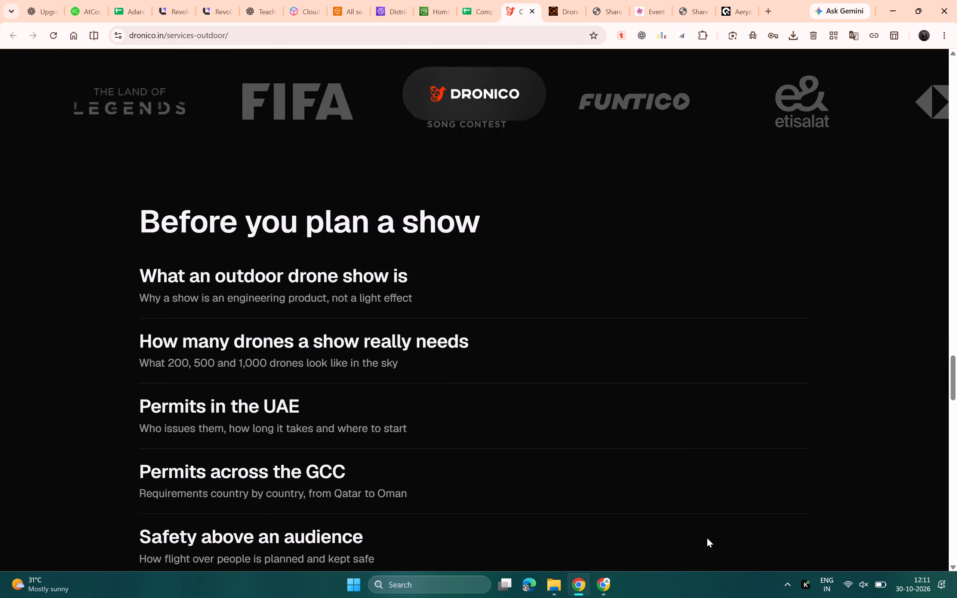
pyautogui.scroll(-9, 707, 538)
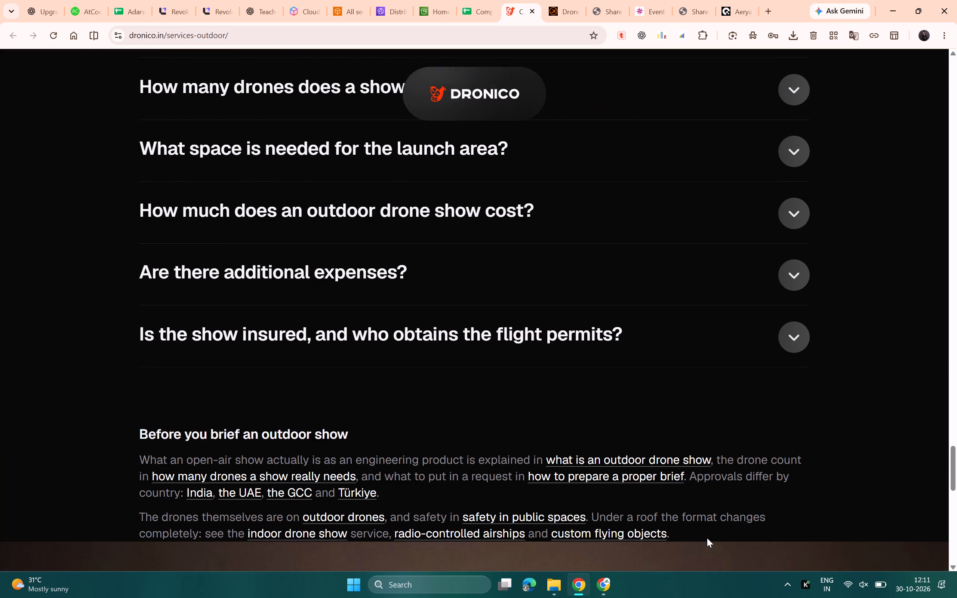
pyautogui.scroll(-2, 707, 538)
pyautogui.scroll(1, 707, 538)
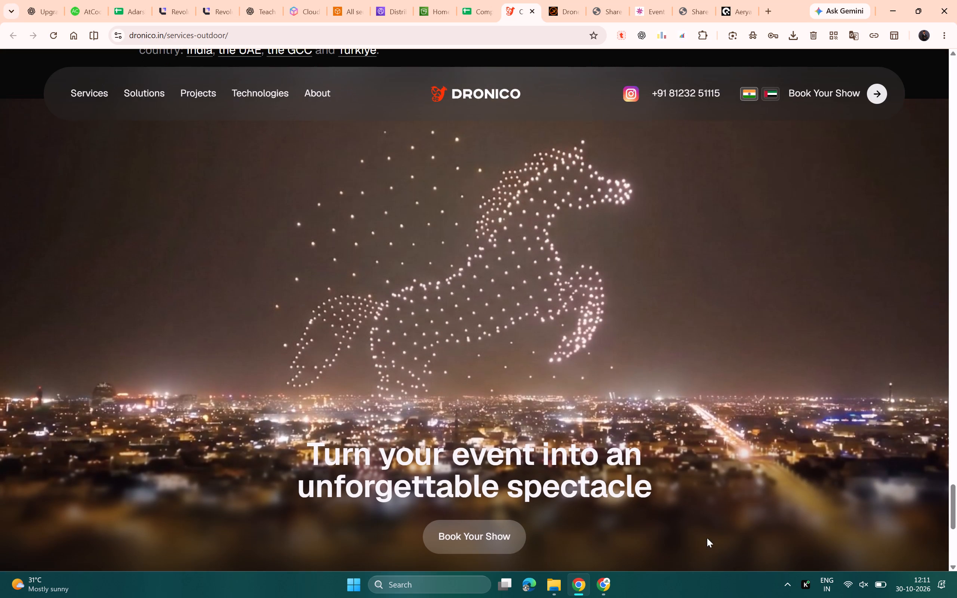
pyautogui.scroll(-6, 707, 538)
pyautogui.scroll(2, 707, 538)
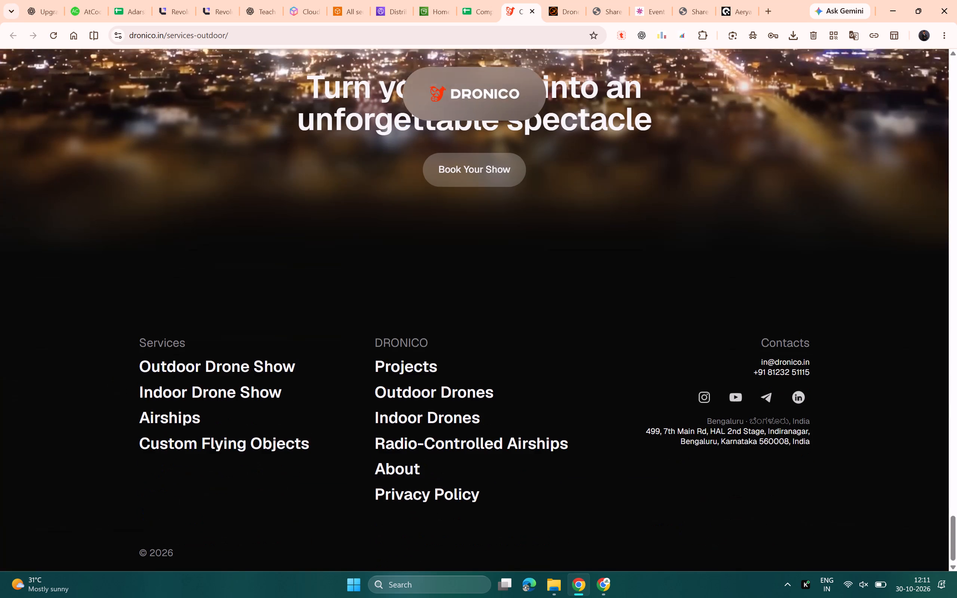
pyautogui.scroll(1, 707, 538)
pyautogui.scroll(-1, 634, 593)
pyautogui.scroll(-1, 564, 526)
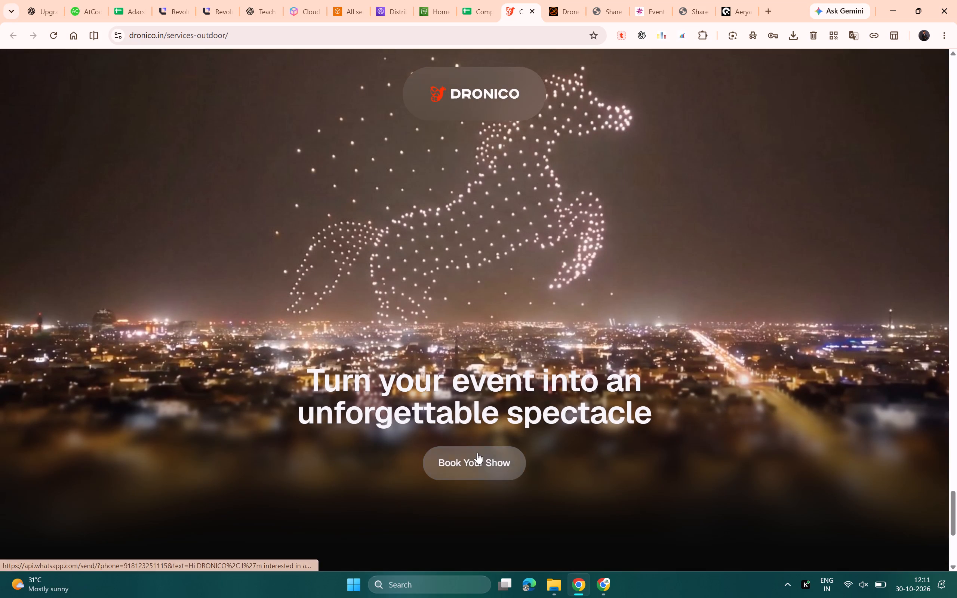
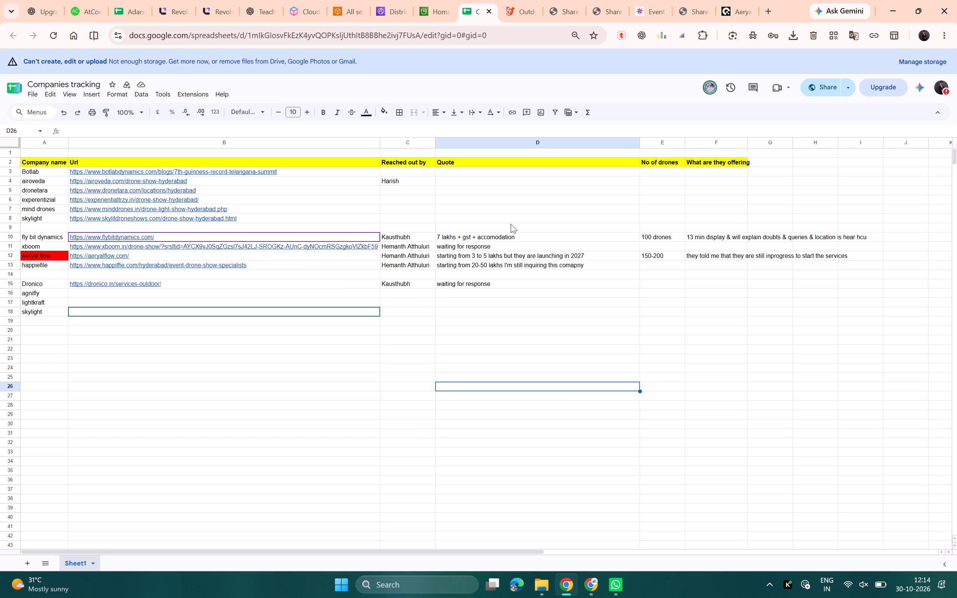
# Check which collaborator is currently present in the Companies tracking sheet and where they are working.
pyautogui.click(713, 88)
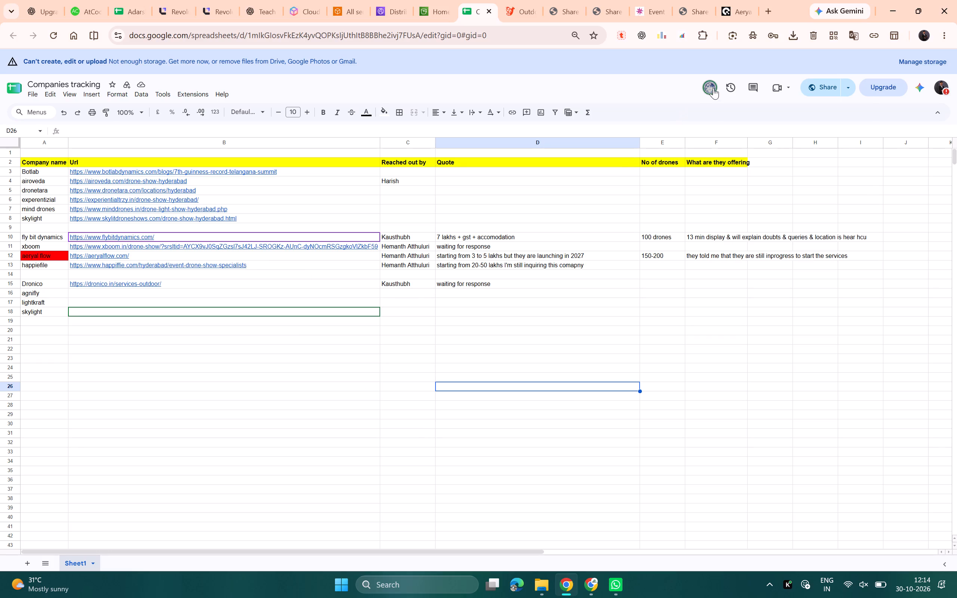
pyautogui.click(710, 89)
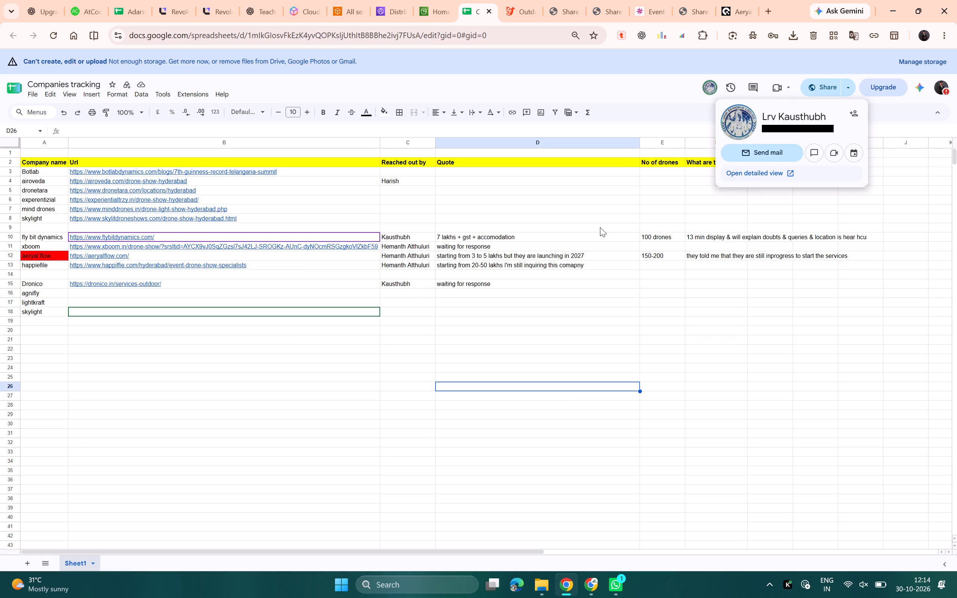
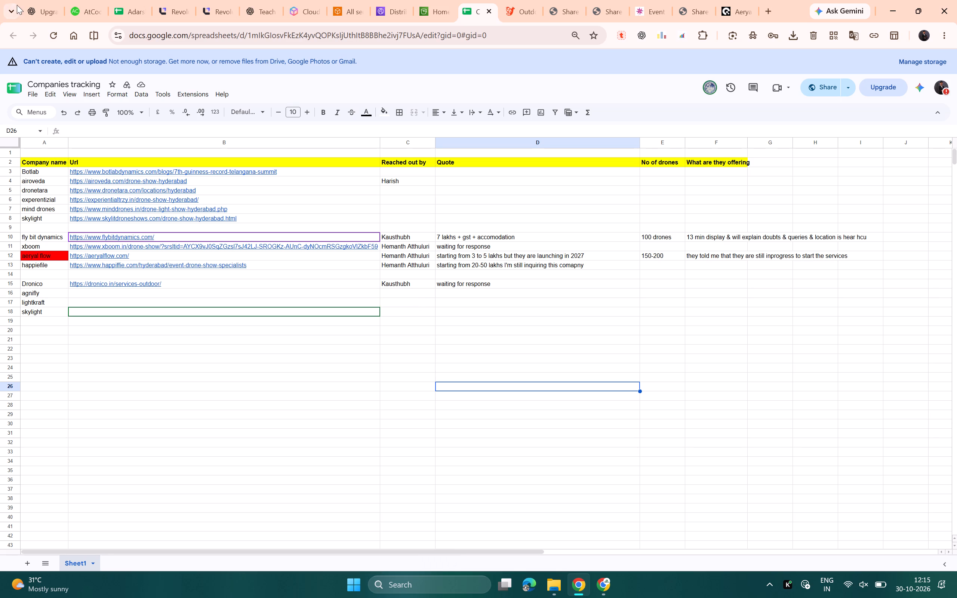
# Close the open AWS console tabs, including All services and the S3 homepage, keeping the Companies tracking sheet open.
pyautogui.click(265, 0)
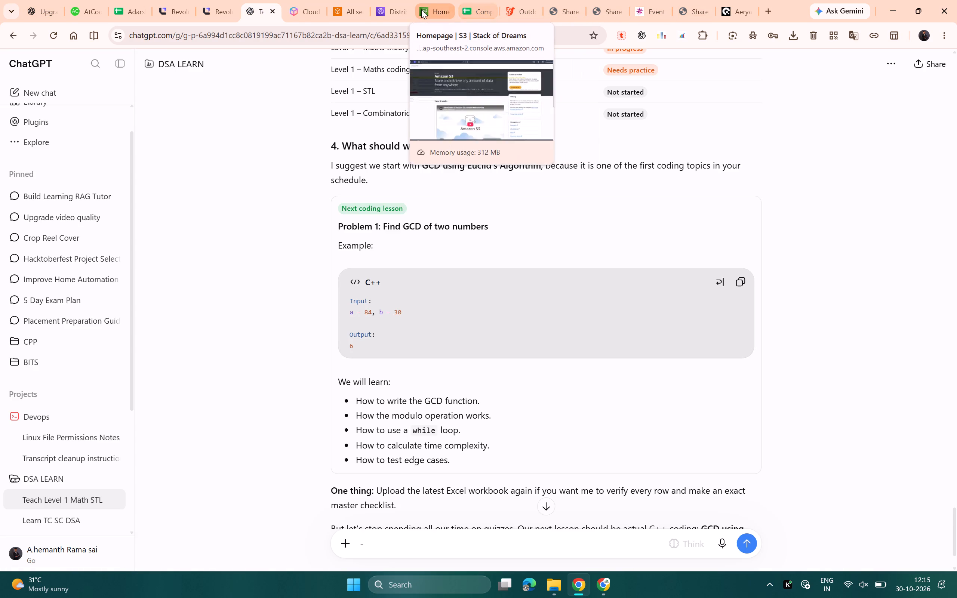
pyautogui.click(346, 0)
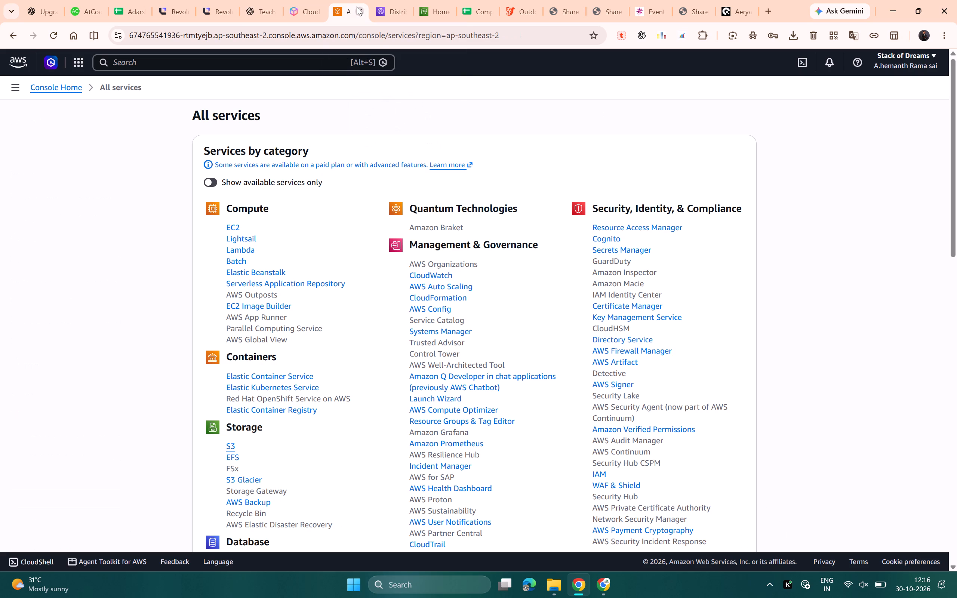
pyautogui.click(357, 7)
pyautogui.click(358, 11)
pyautogui.click(358, 11)
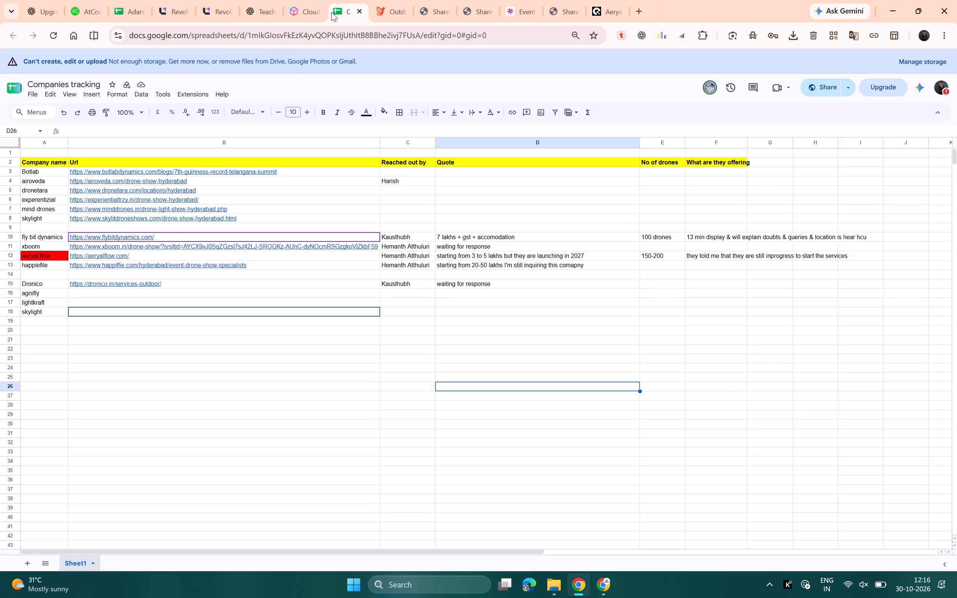
pyautogui.click(307, 12)
pyautogui.click(313, 13)
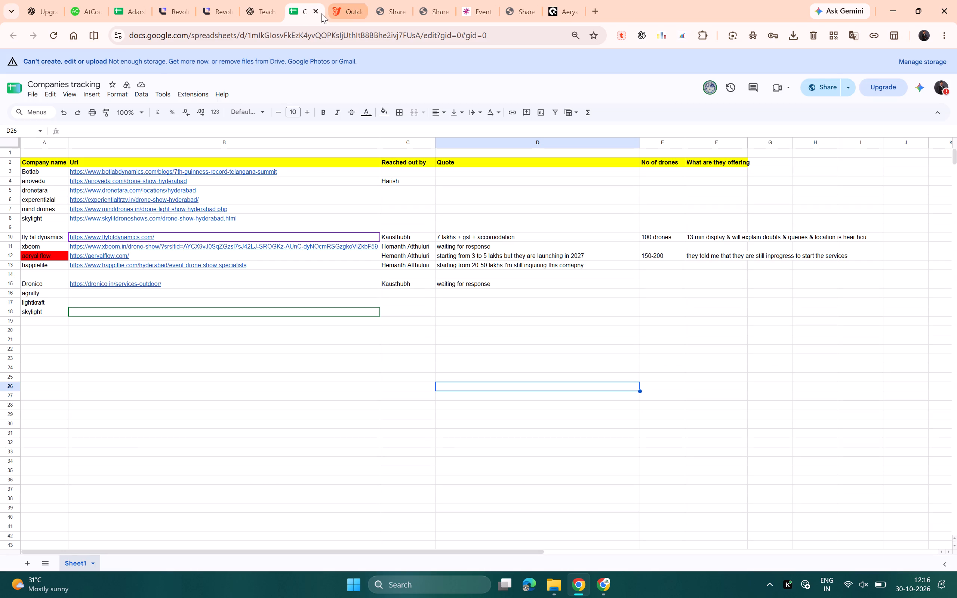
# Move the Companies tracking sheet into its own browser window and switch back to Dronico's outdoor services page.
pyautogui.moveTo(301, 16); pyautogui.dragTo(303, 55)
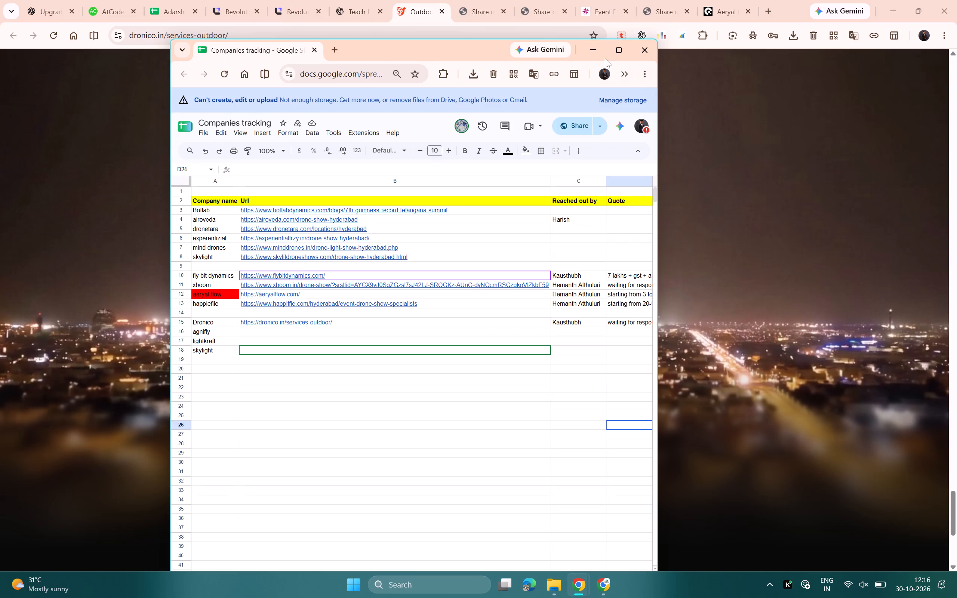
pyautogui.click(609, 52)
pyautogui.hotkey('alt', 'Tab')
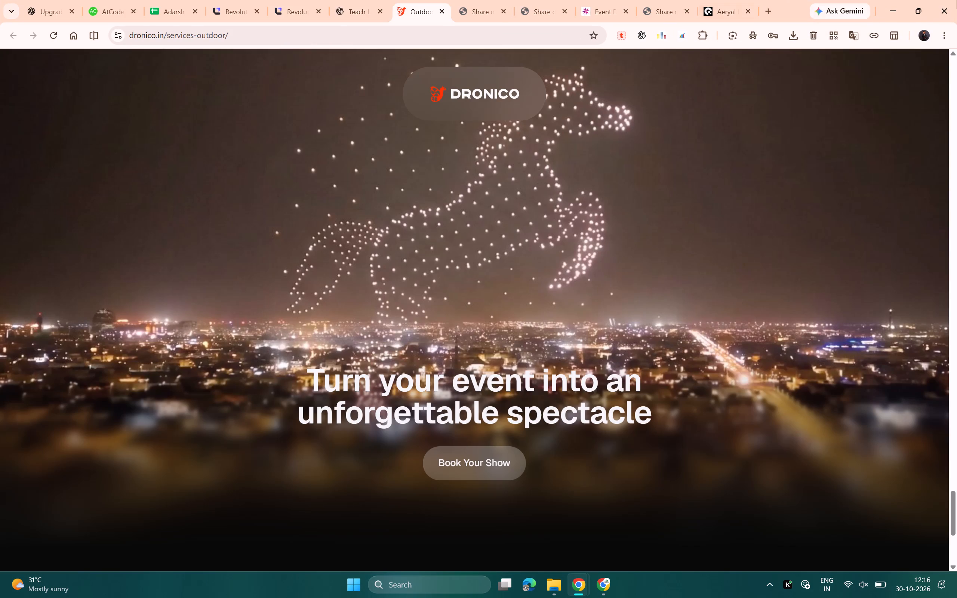
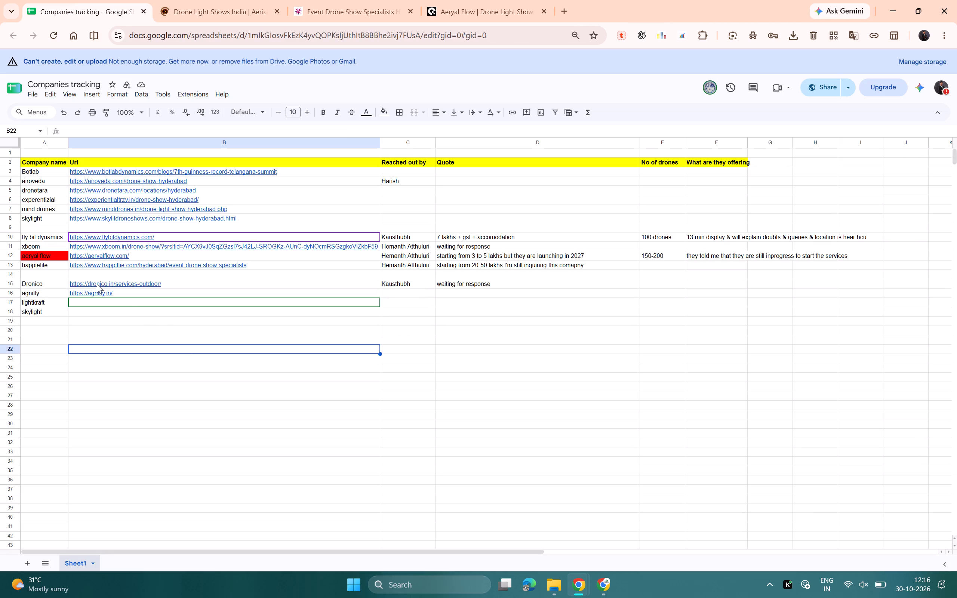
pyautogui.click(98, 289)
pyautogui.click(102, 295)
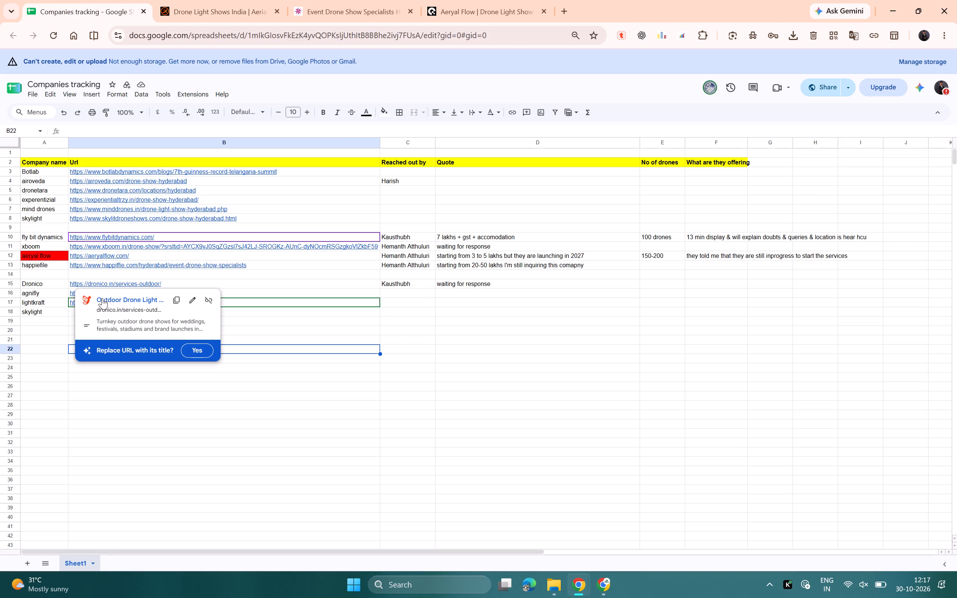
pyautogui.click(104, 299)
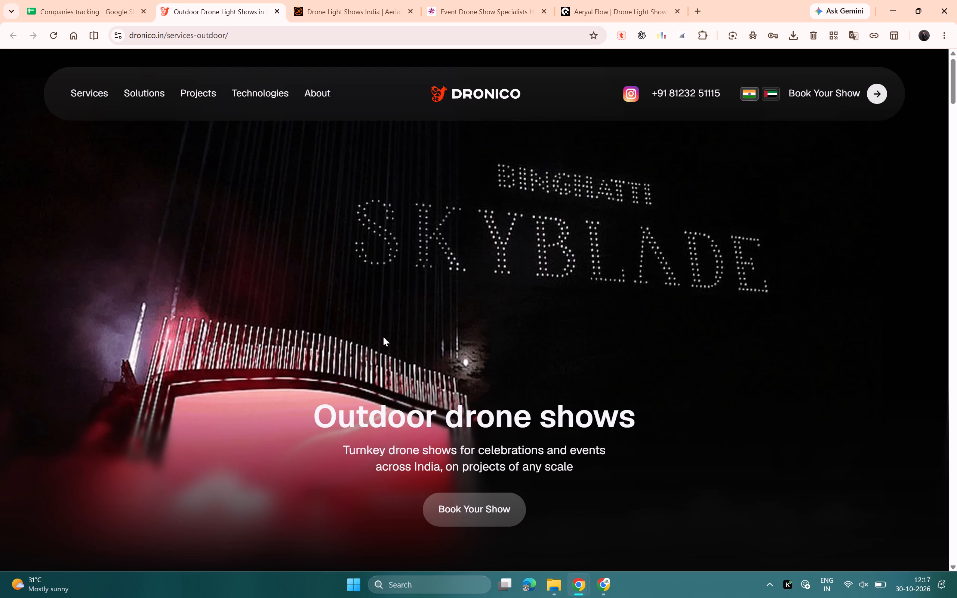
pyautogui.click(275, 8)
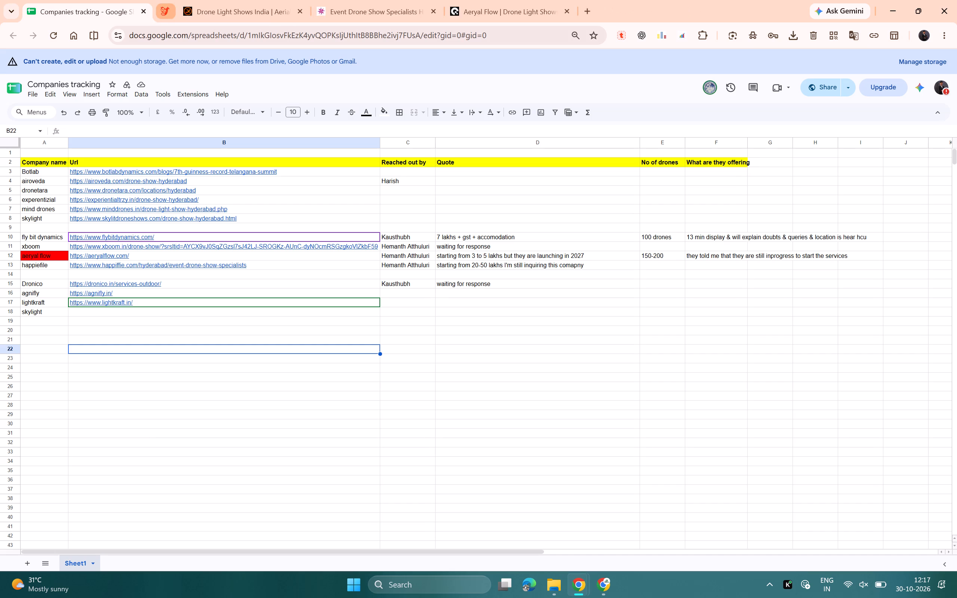
# Open the agnifly website from its link in the sheet's Url column.
pyautogui.click(141, 446)
pyautogui.click(95, 293)
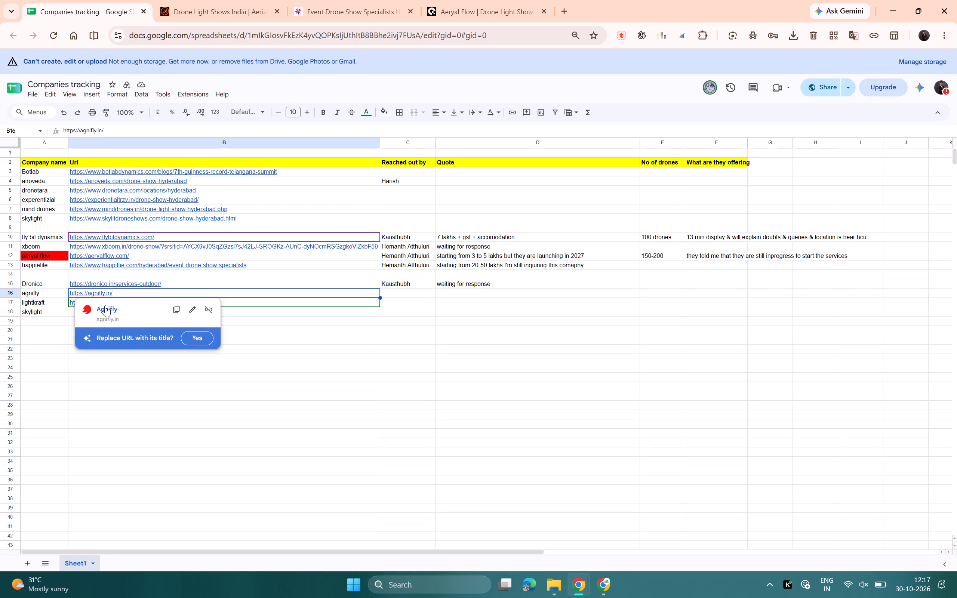
# Open the agnifly website from its link in the sheet and review its photos, latest works, prices and advantages sections.
pyautogui.click(108, 311)
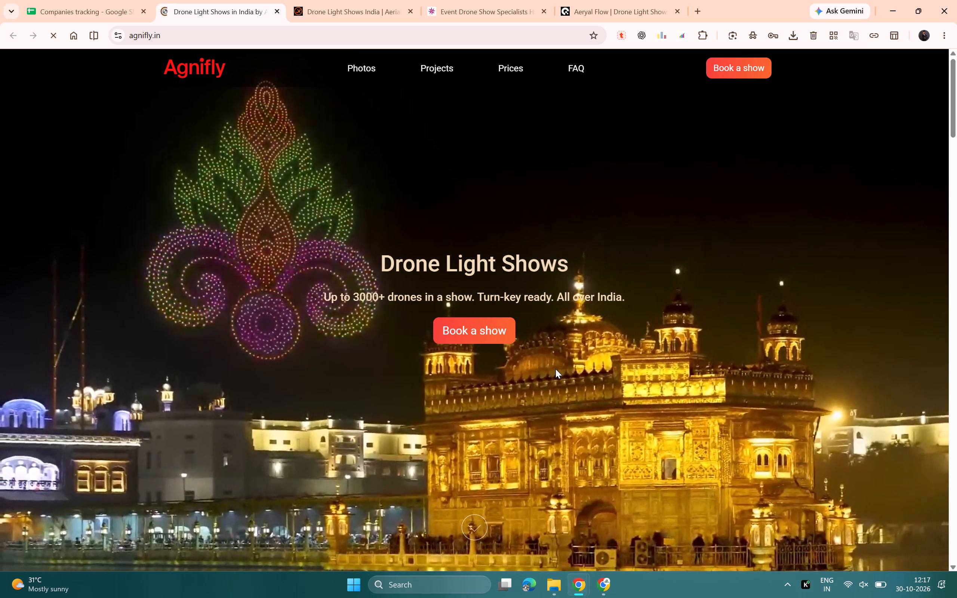
pyautogui.scroll(-2, 556, 369)
pyautogui.scroll(-3, 554, 330)
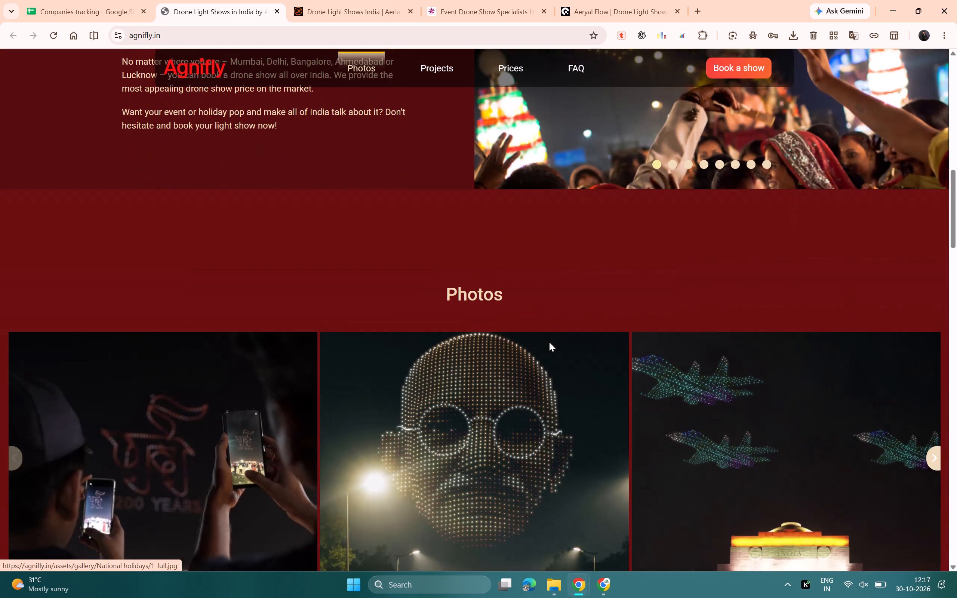
pyautogui.scroll(-3, 549, 342)
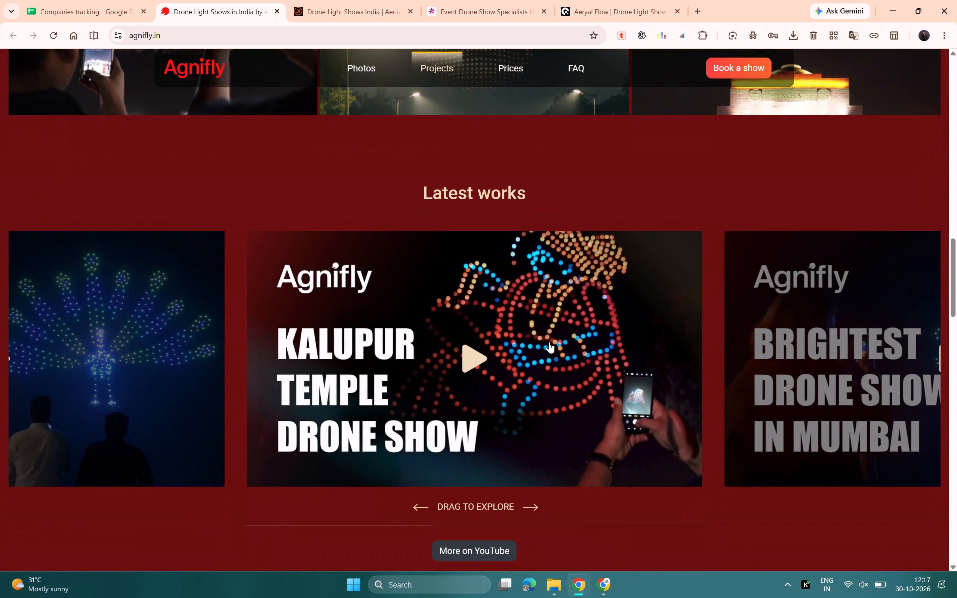
pyautogui.scroll(-2, 549, 342)
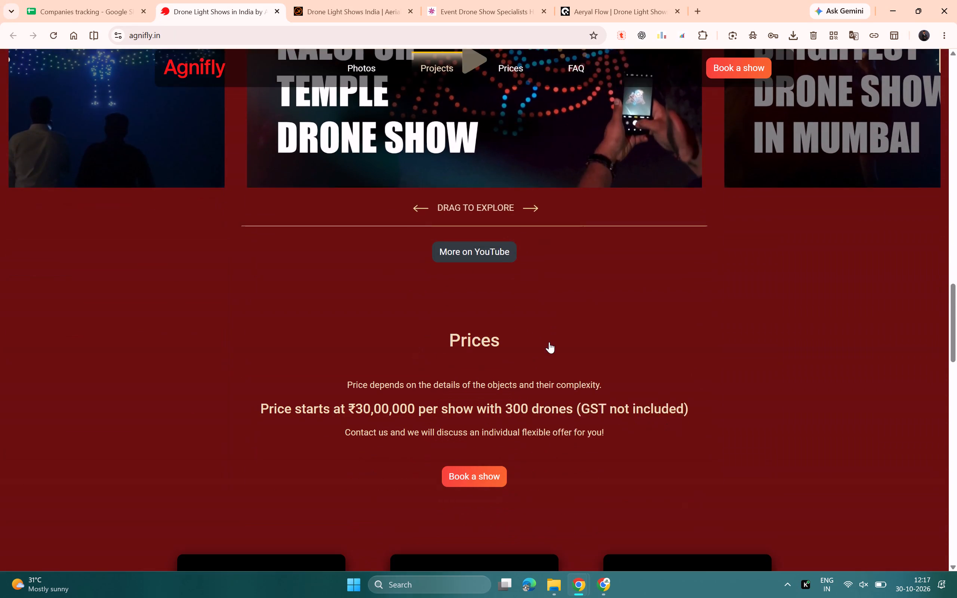
pyautogui.scroll(-1, 549, 342)
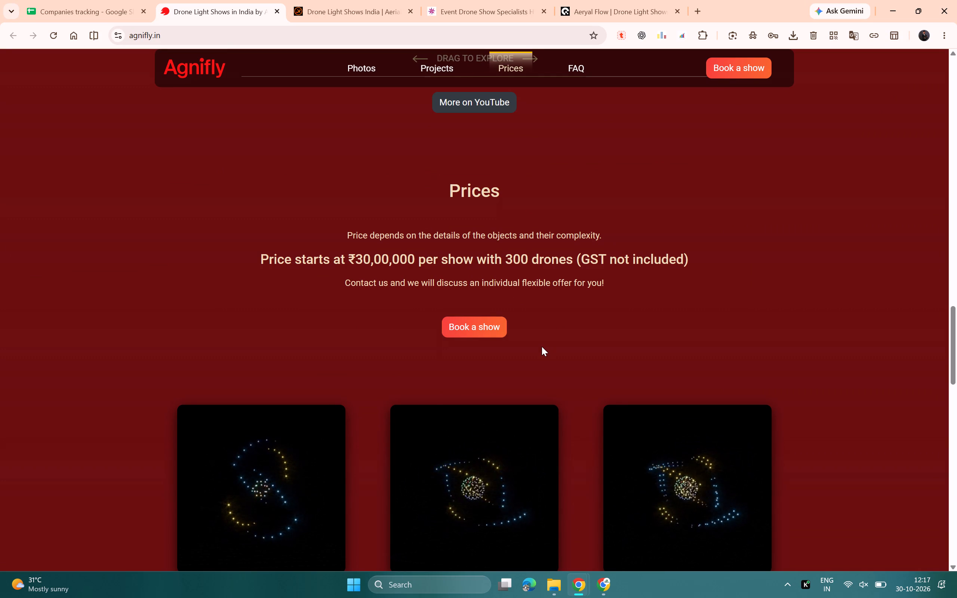
pyautogui.scroll(-3, 543, 330)
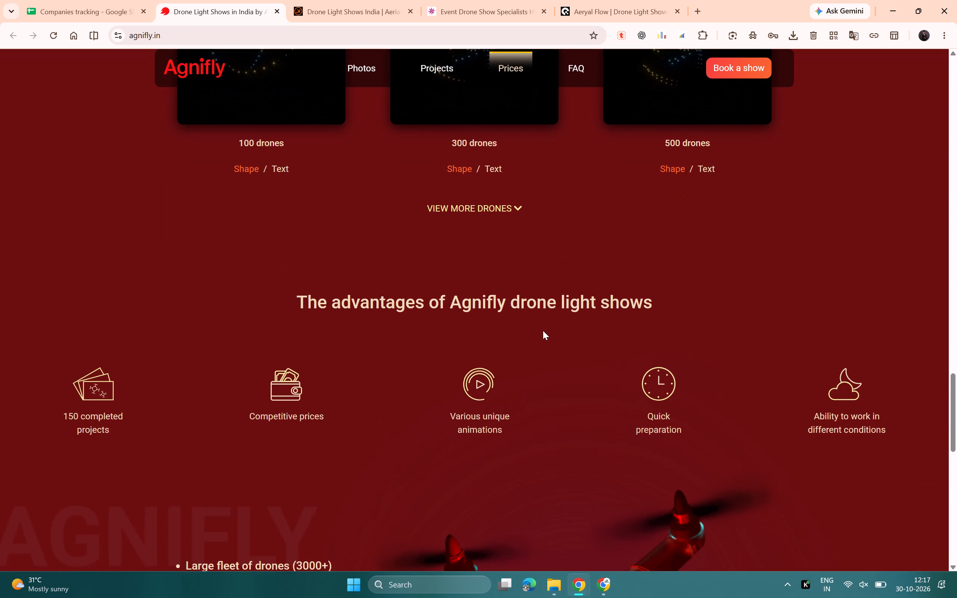
# Show the hidden system tray icons.
pyautogui.click(782, 579)
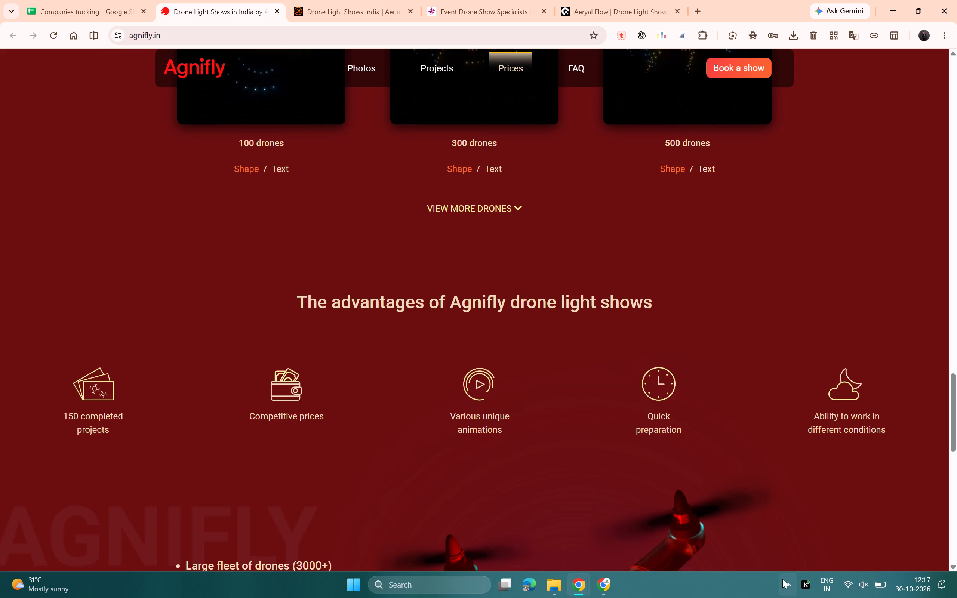
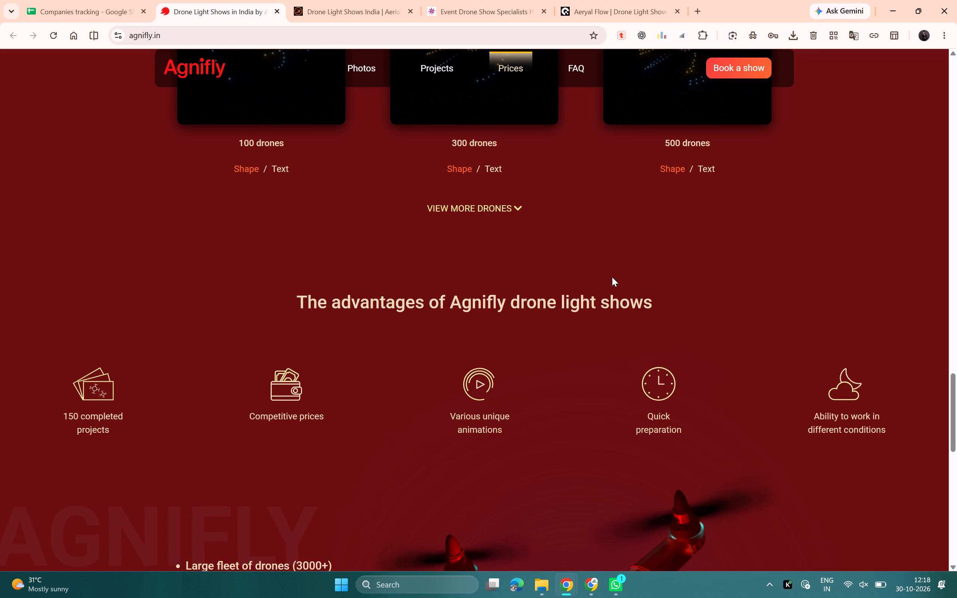
# Expand the list of drone show sizes in Agnifly's Prices section and review the additional options.
pyautogui.scroll(1, 612, 277)
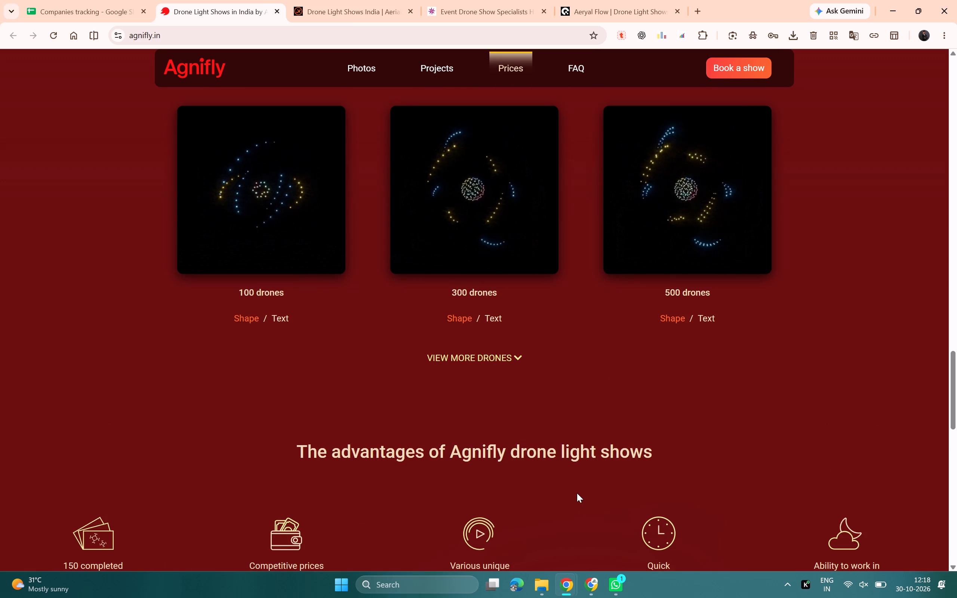
pyautogui.click(508, 361)
pyautogui.scroll(-1, 627, 397)
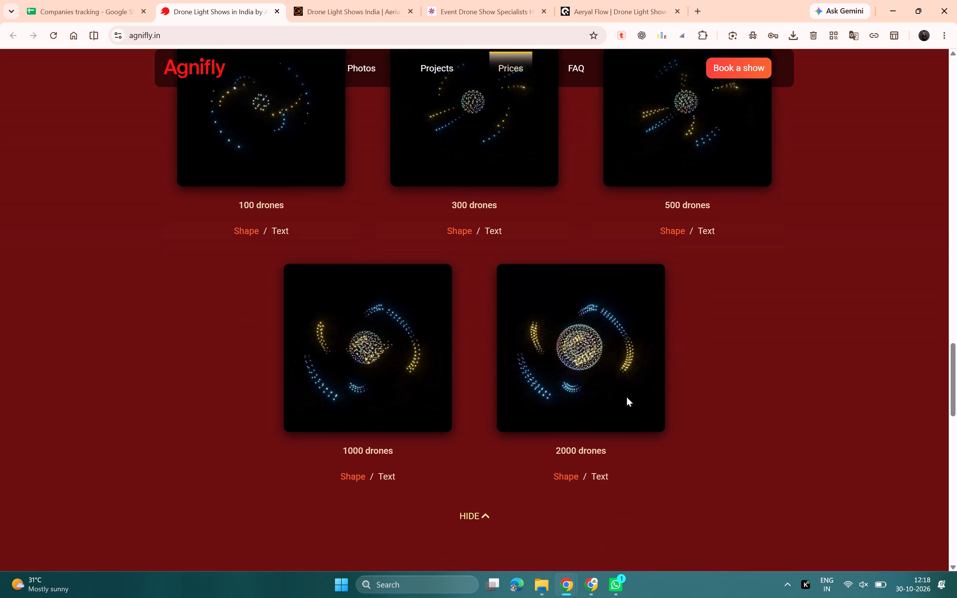
pyautogui.scroll(1, 627, 397)
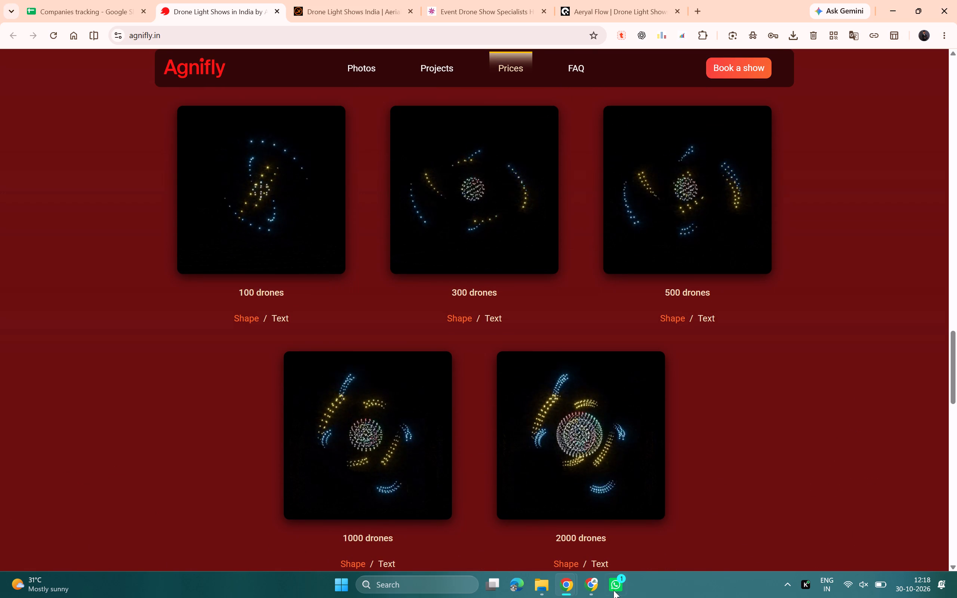
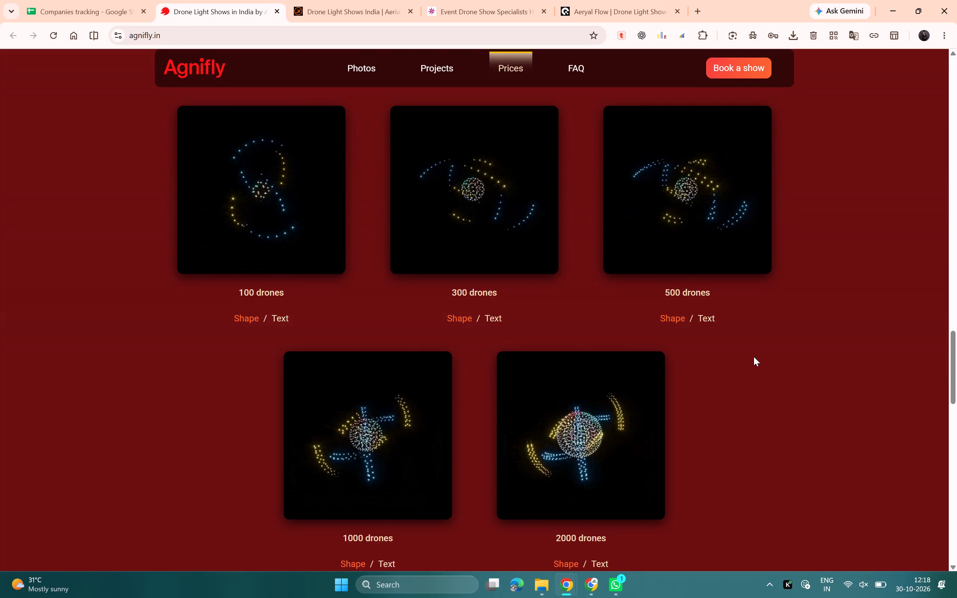
# Check the starting price in the Prices section of the Agnifly website and return to the Companies tracking sheet.
pyautogui.scroll(3, 754, 357)
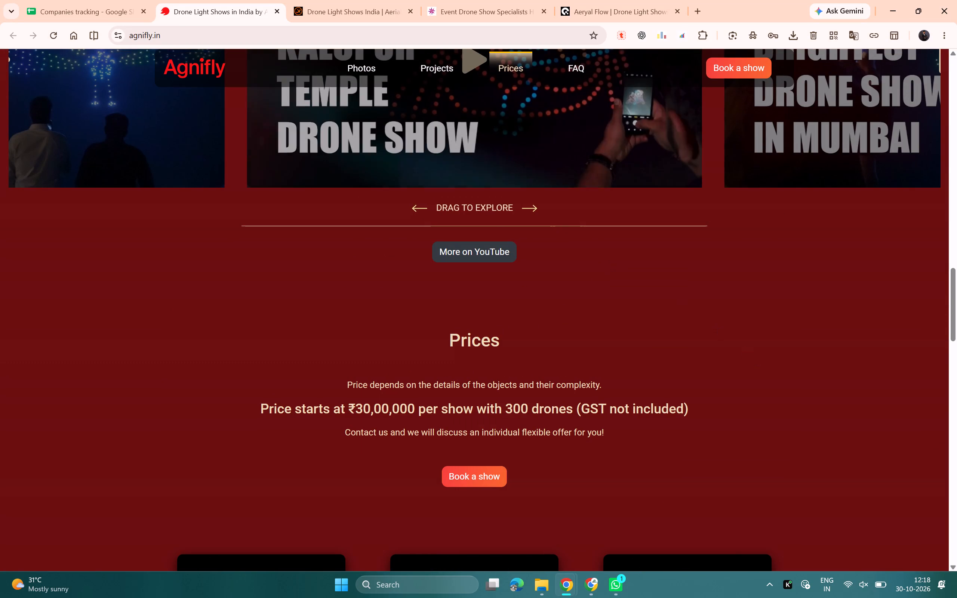
pyautogui.click(95, 0)
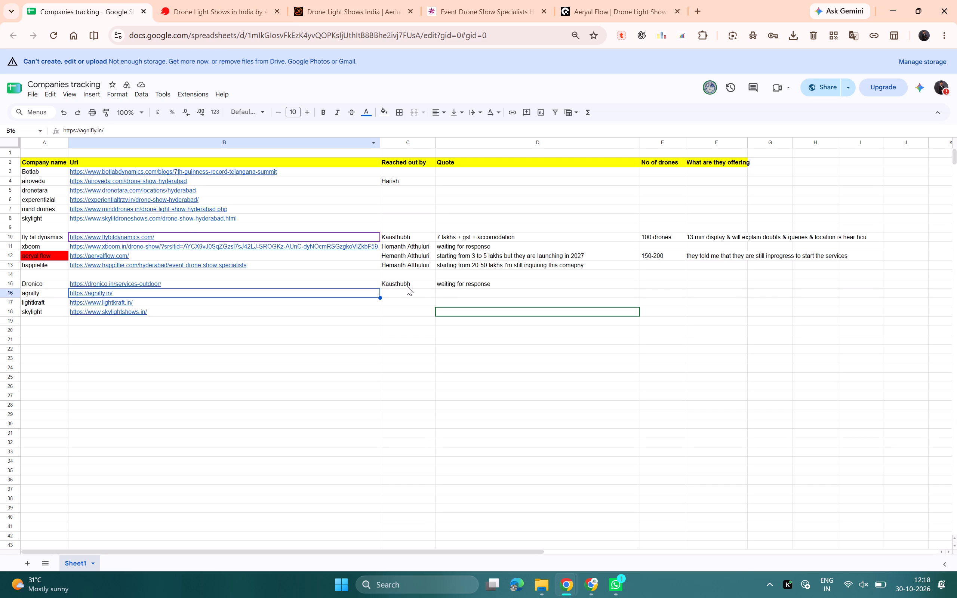
# Fill agnifly's Reached out by cell with the same team member's full name as in the happiefile row.
pyautogui.click(412, 295)
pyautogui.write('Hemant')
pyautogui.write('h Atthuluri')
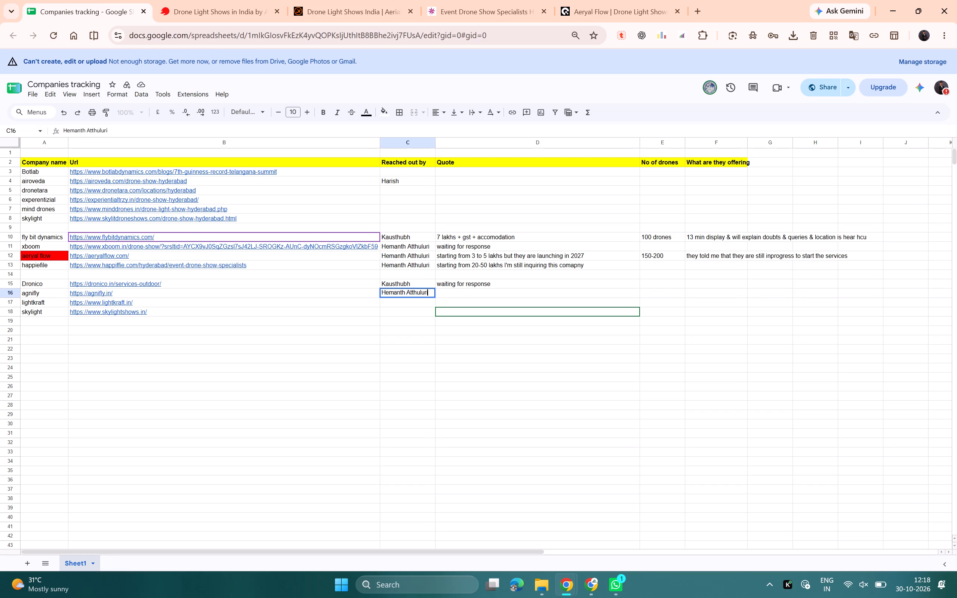
# Check the price section on the agnifly website and begin agnifly's Quote entry with "Price starts from".
pyautogui.click(539, 295)
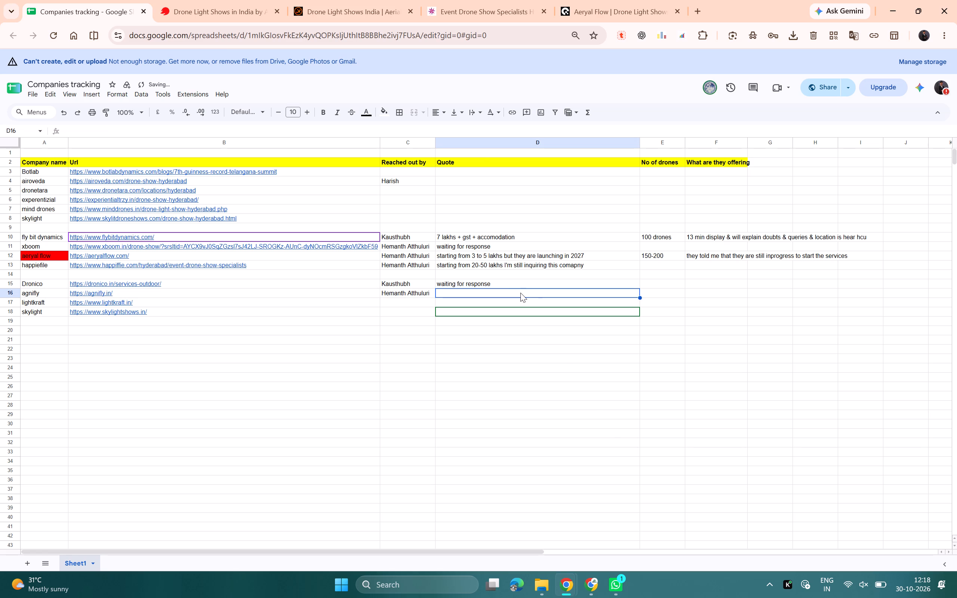
pyautogui.click(204, 0)
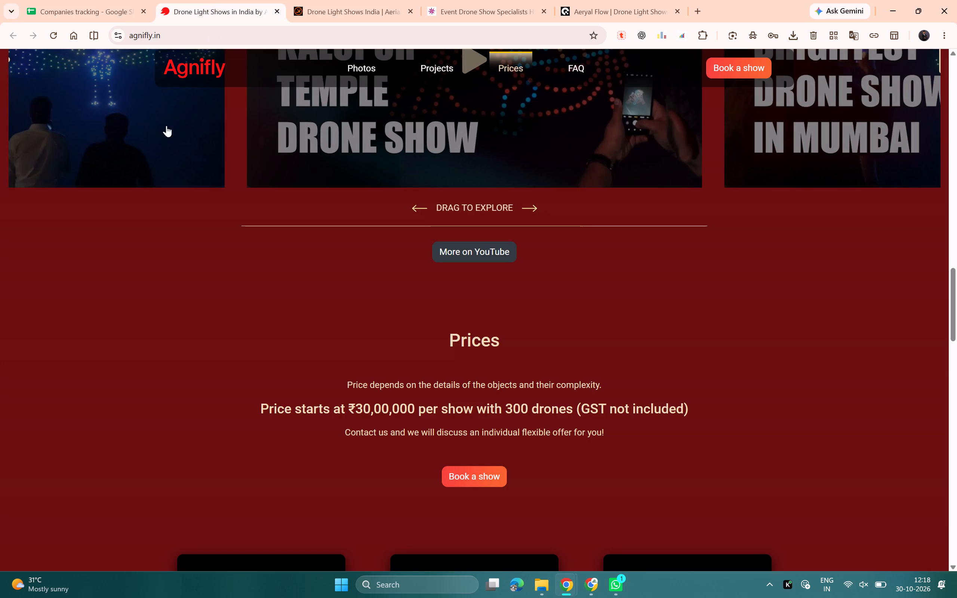
pyautogui.click(91, 0)
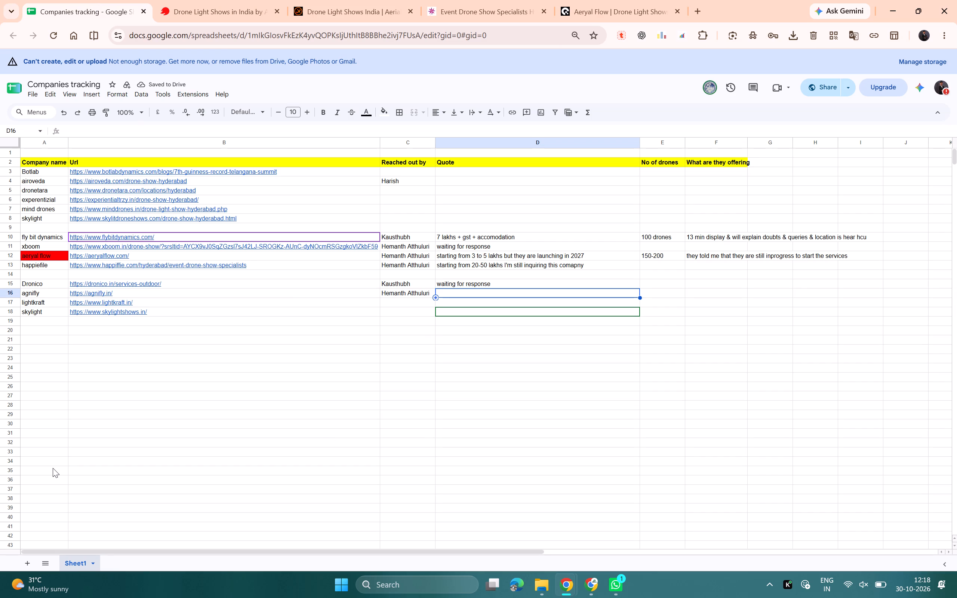
pyautogui.hotkey('shift', 'p')
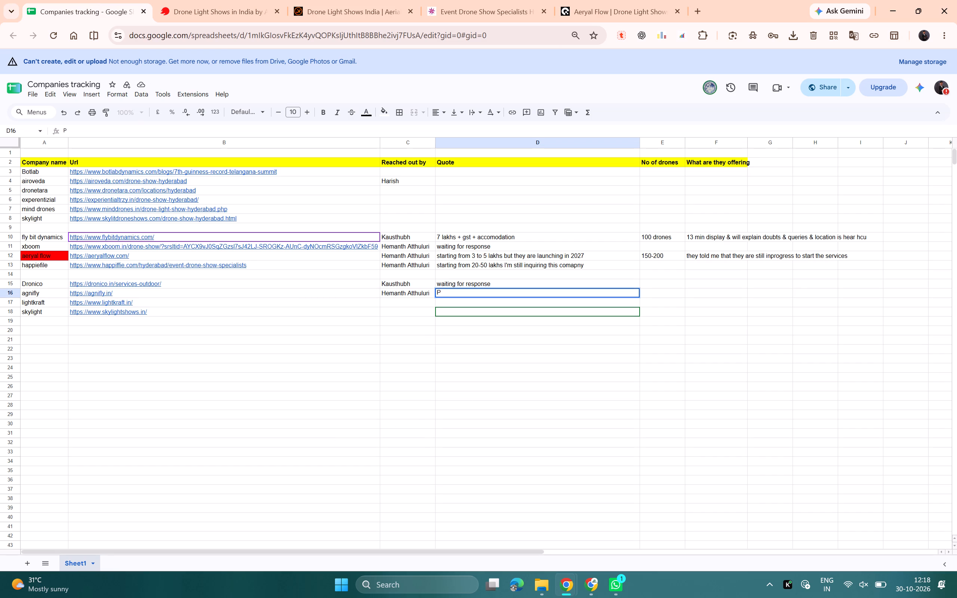
pyautogui.write('rice starts from')
pyautogui.press('space')
# Review the starting price and the drone-count options in the Prices section of the agnifly website.
pyautogui.click(189, 2)
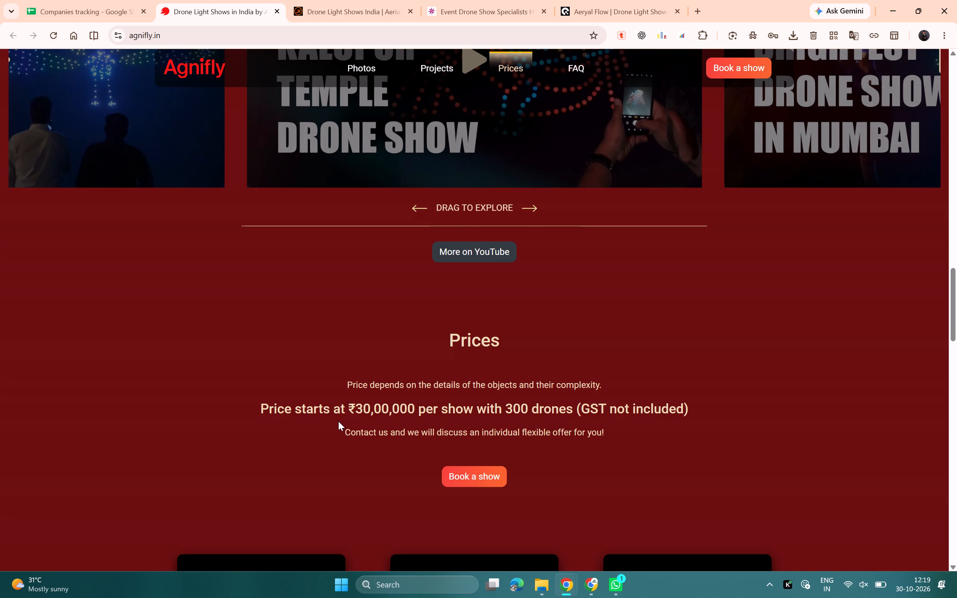
pyautogui.scroll(-2, 338, 421)
pyautogui.scroll(1, 343, 470)
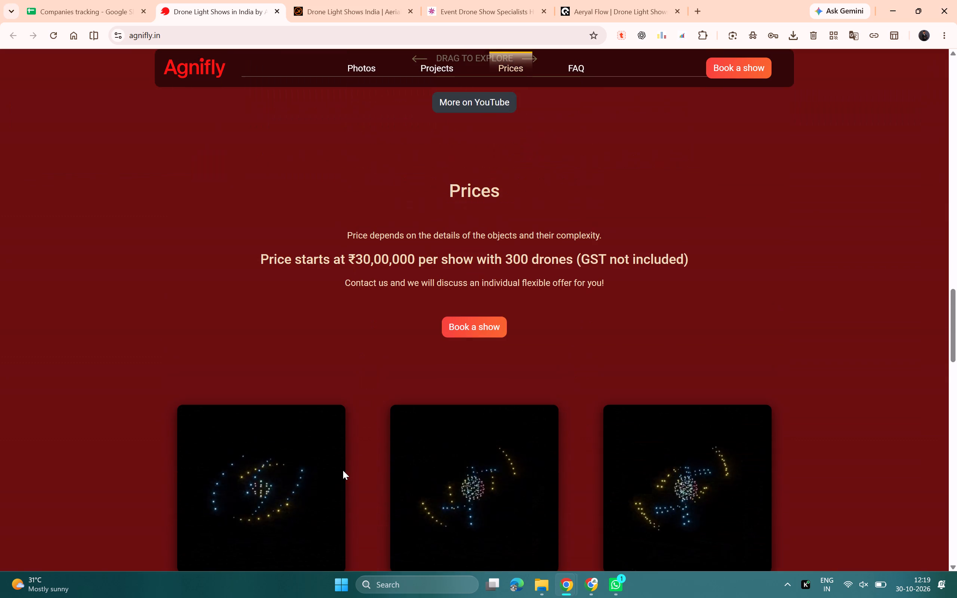
pyautogui.scroll(-1, 343, 470)
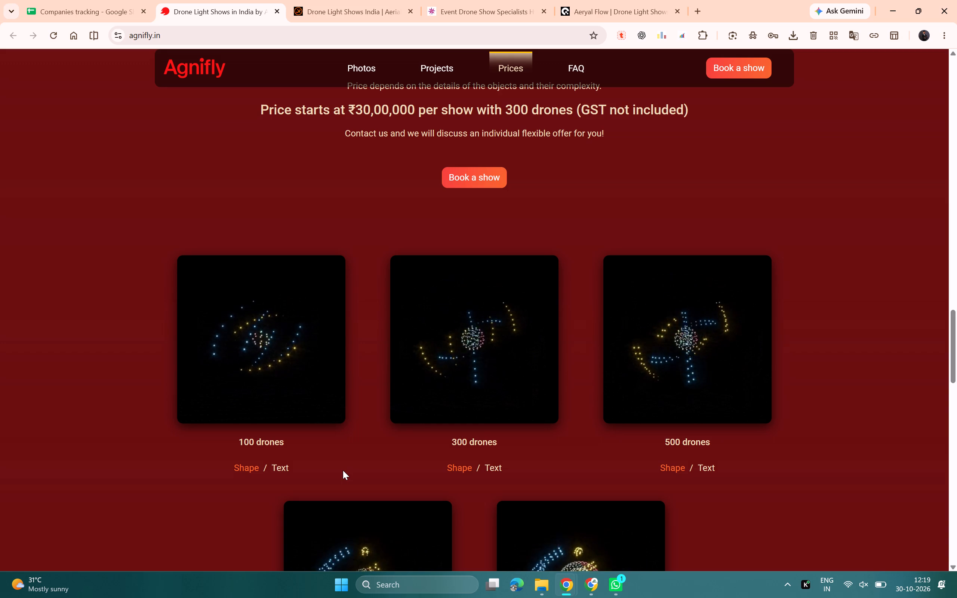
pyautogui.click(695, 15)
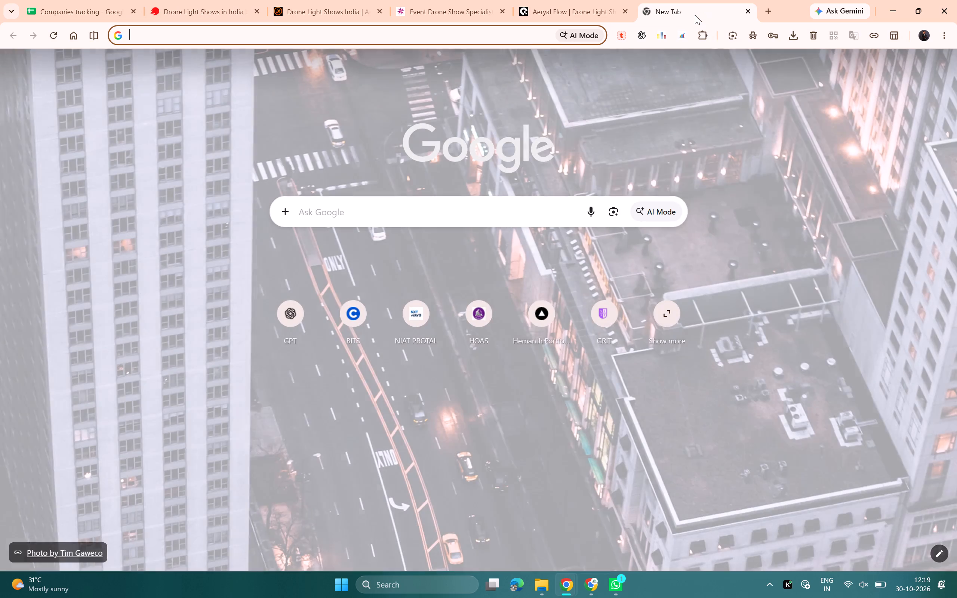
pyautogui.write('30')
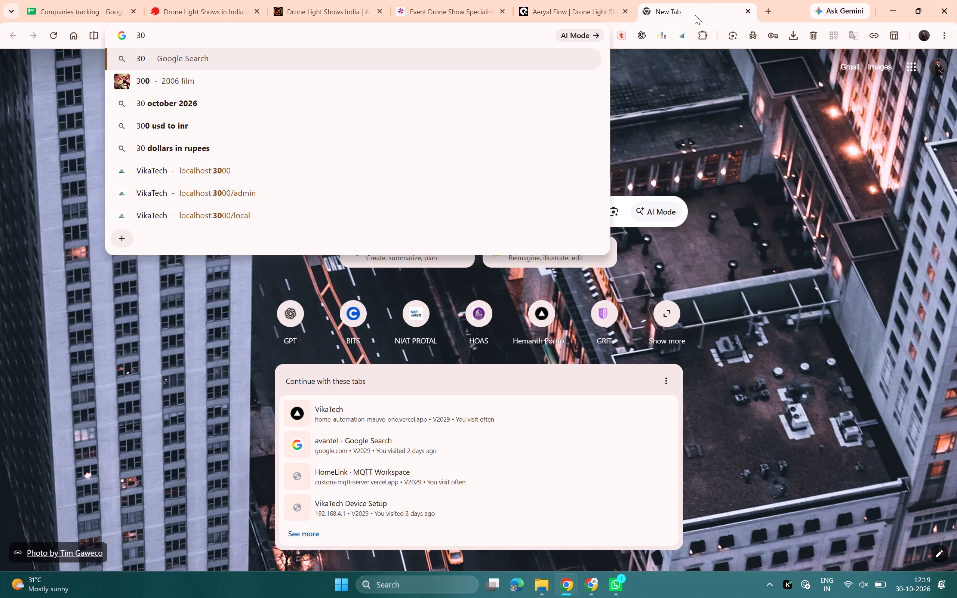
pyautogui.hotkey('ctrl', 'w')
# Search Google for "30, 00, 000 means 30LPA right??" to check agnifly's starting price, and close the search results.
pyautogui.scroll(1, 495, 333)
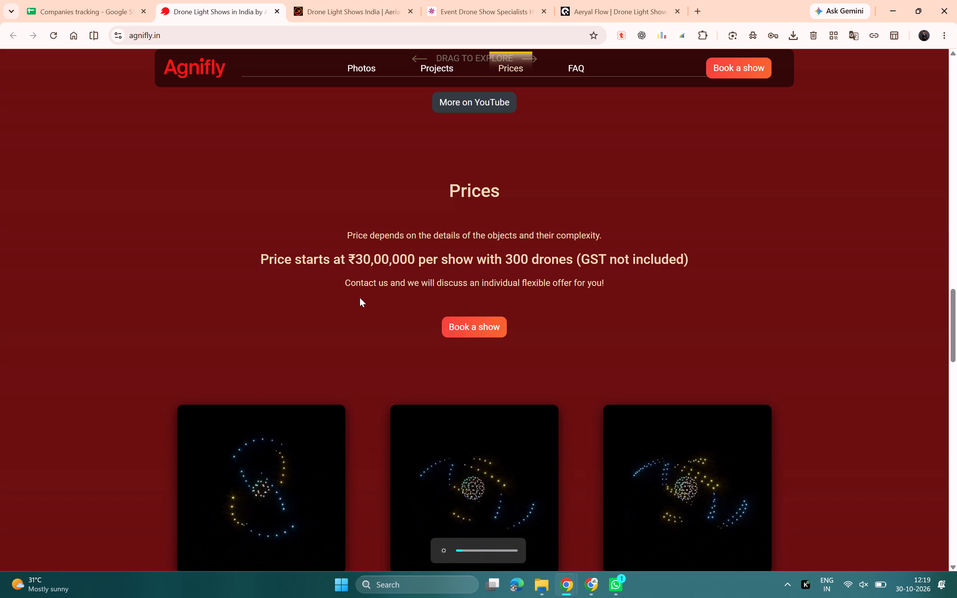
pyautogui.hotkey('ctrl', 't')
pyautogui.write('30, 00, 000')
pyautogui.press('space')
pyautogui.write('mean')
pyautogui.write('s')
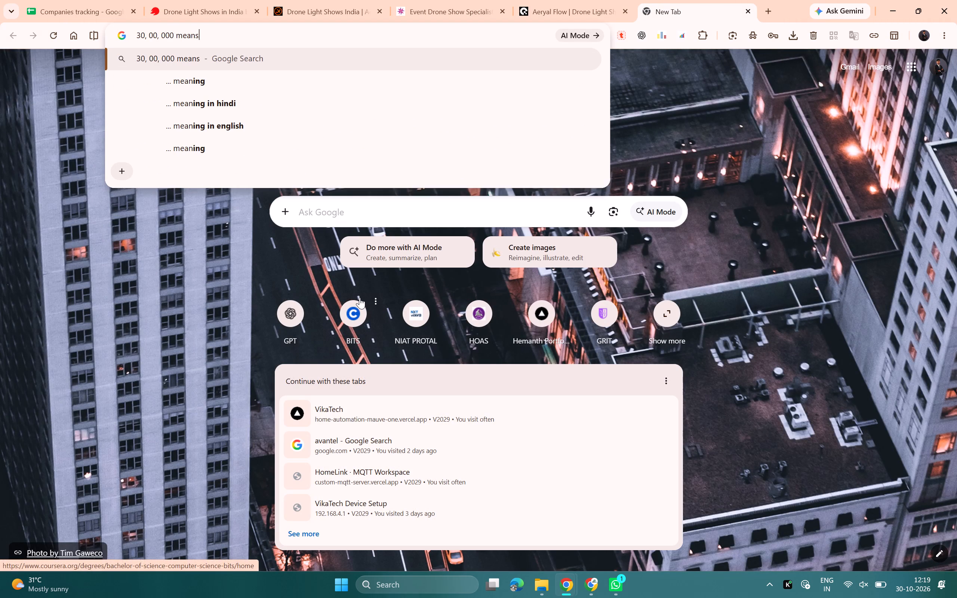
pyautogui.press('space')
pyautogui.write('30LPA right??')
pyautogui.press('Return')
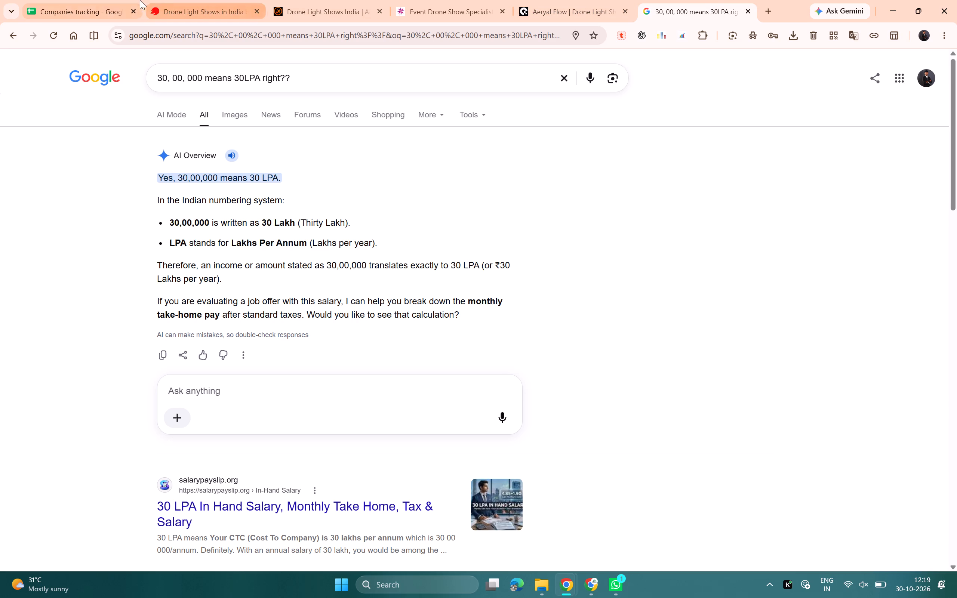
pyautogui.click(161, 0)
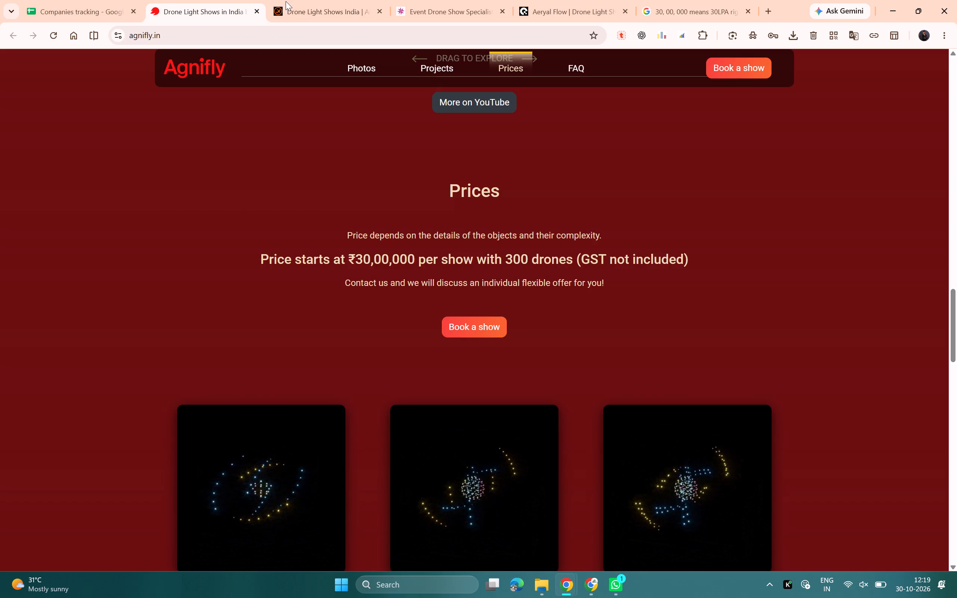
pyautogui.click(718, 0)
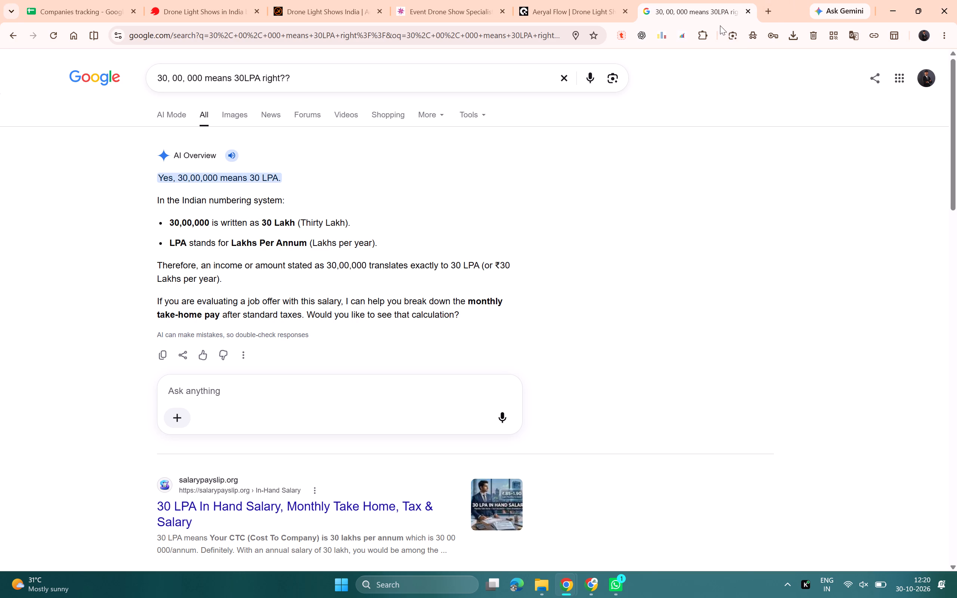
pyautogui.click(751, 11)
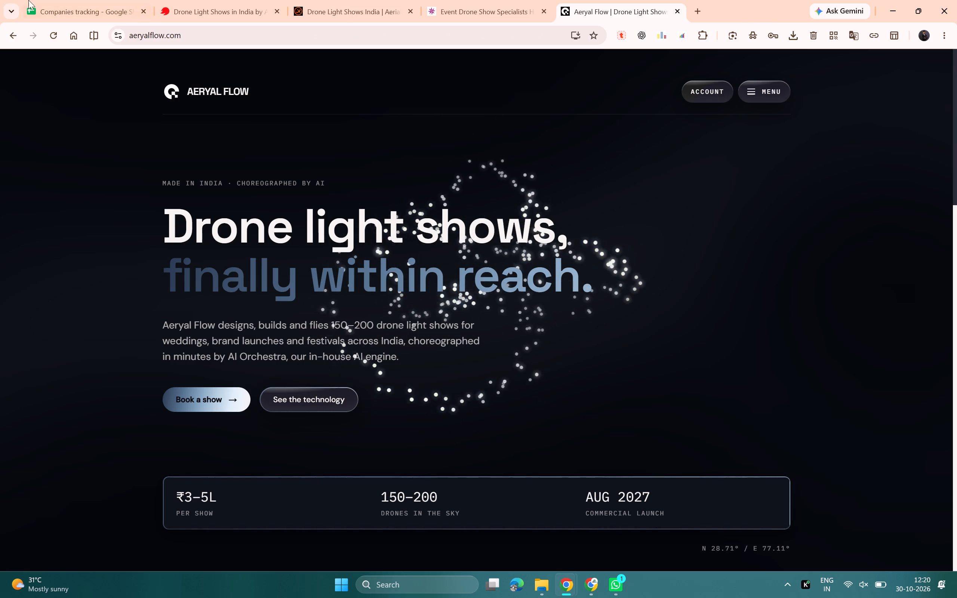
# Recheck the agnifly price and complete its Quote entry in the Companies tracking sheet as "Price starts from 30 Lakhs".
pyautogui.click(205, 0)
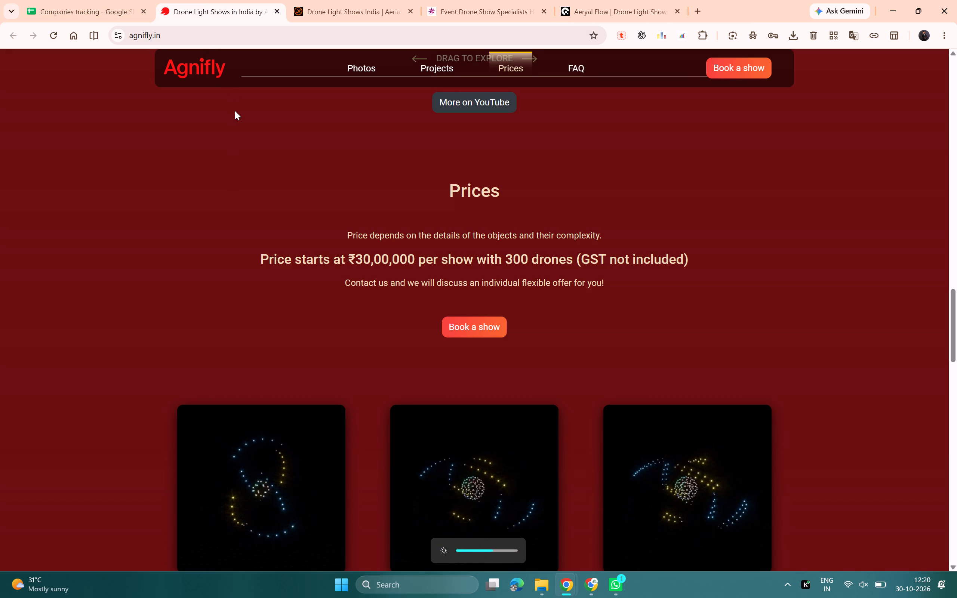
pyautogui.click(98, 2)
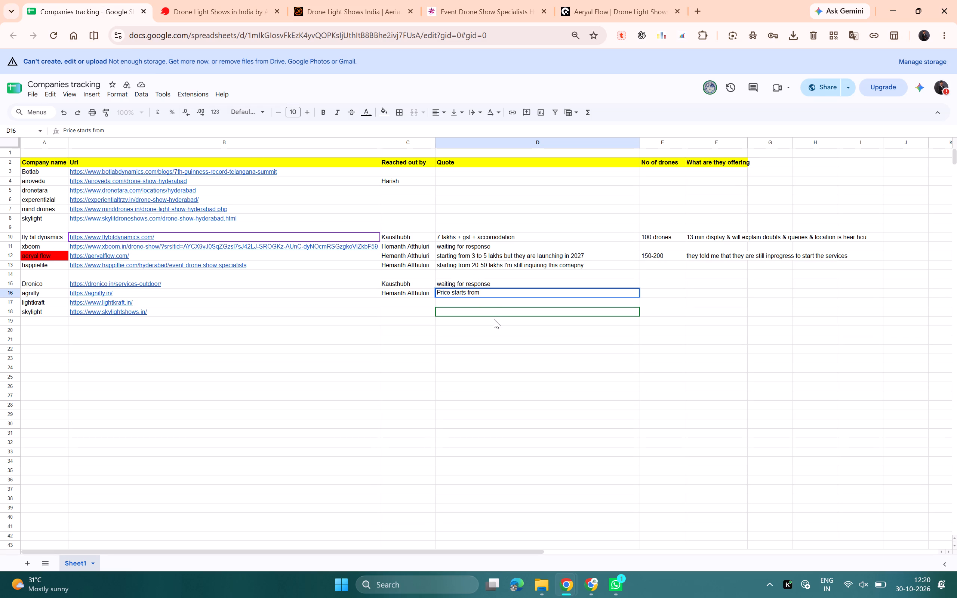
pyautogui.write('30')
pyautogui.press('space')
pyautogui.write('La')
pyautogui.write('khs')
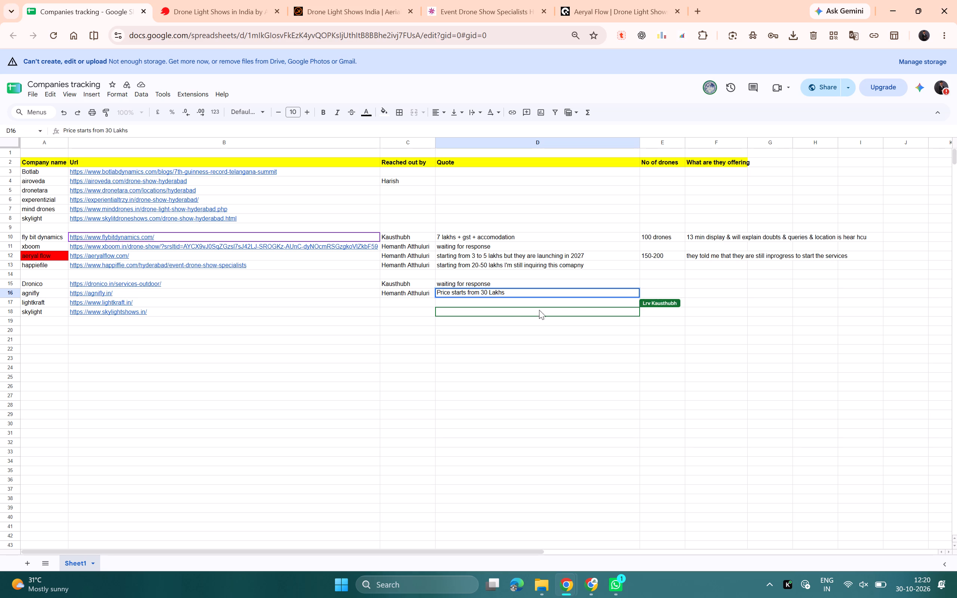
# Enter 300 as the No of drones for agnifly.
pyautogui.click(649, 294)
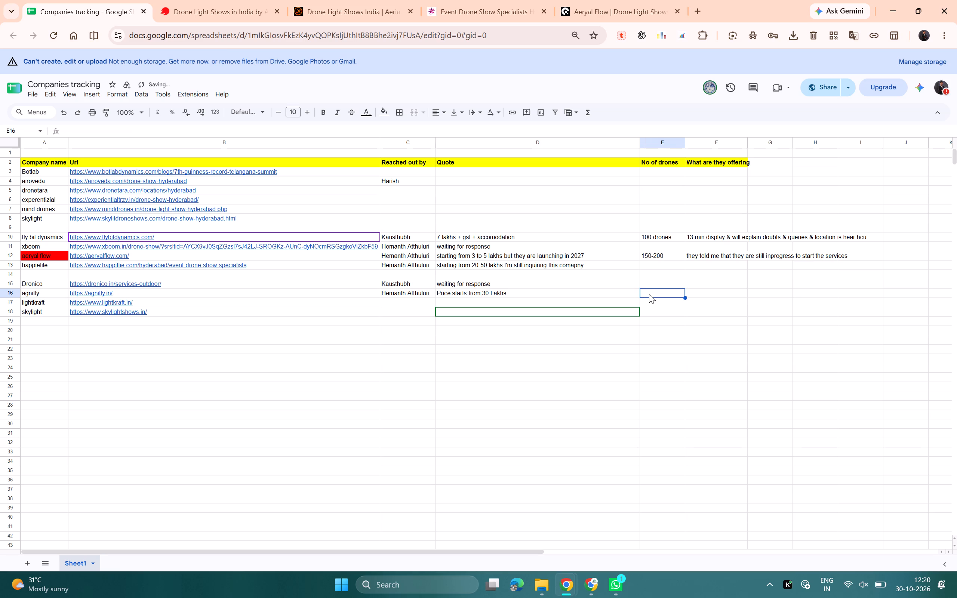
pyautogui.write('300')
# Start agnifly's What are they offering entry with "In this comapny we".
pyautogui.doubleClick(708, 293)
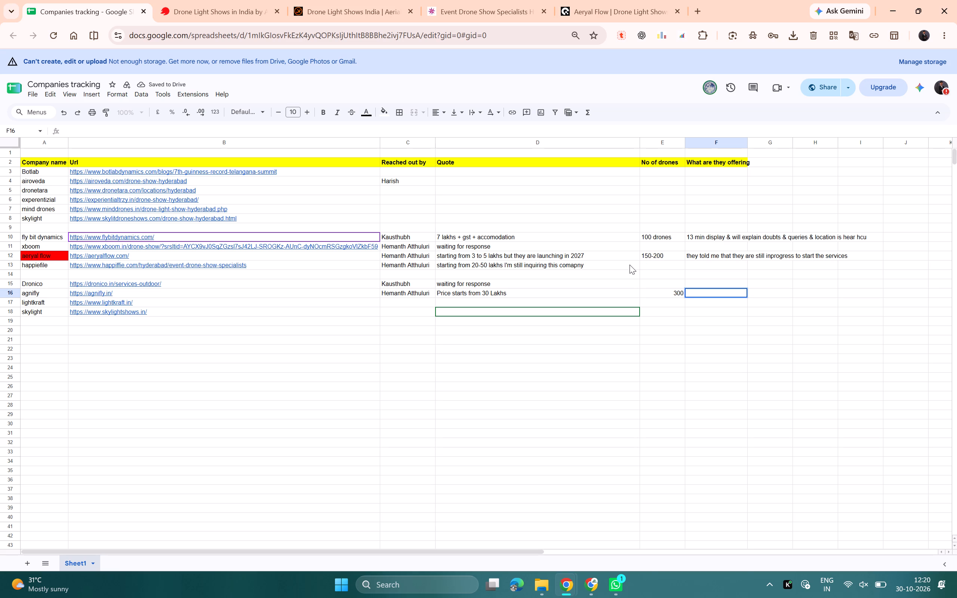
pyautogui.write('In this comap')
pyautogui.write('ny we')
pyautogui.press('space')
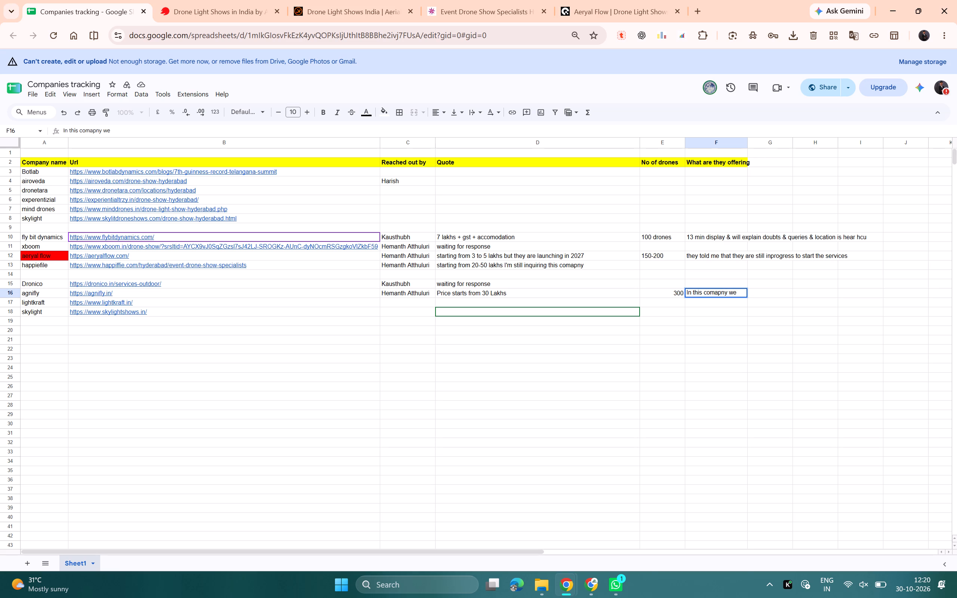
# Extend agnifly's Quote entry to read "Price starts from 30 Lakhs, - still Inquiring this company".
pyautogui.click(557, 289)
pyautogui.doubleClick(557, 293)
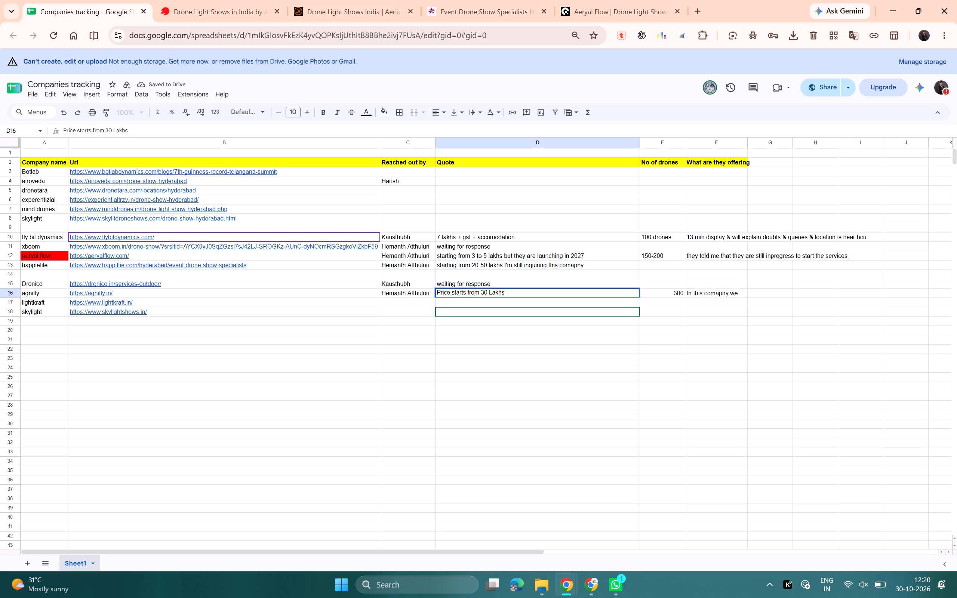
pyautogui.write(',')
pyautogui.press('space')
pyautogui.write('->')
pyautogui.press('space')
pyautogui.press('BackSpace')
pyautogui.press('BackSpace')
pyautogui.press('BackSpace')
pyautogui.write('- srtill')
pyautogui.press('space')
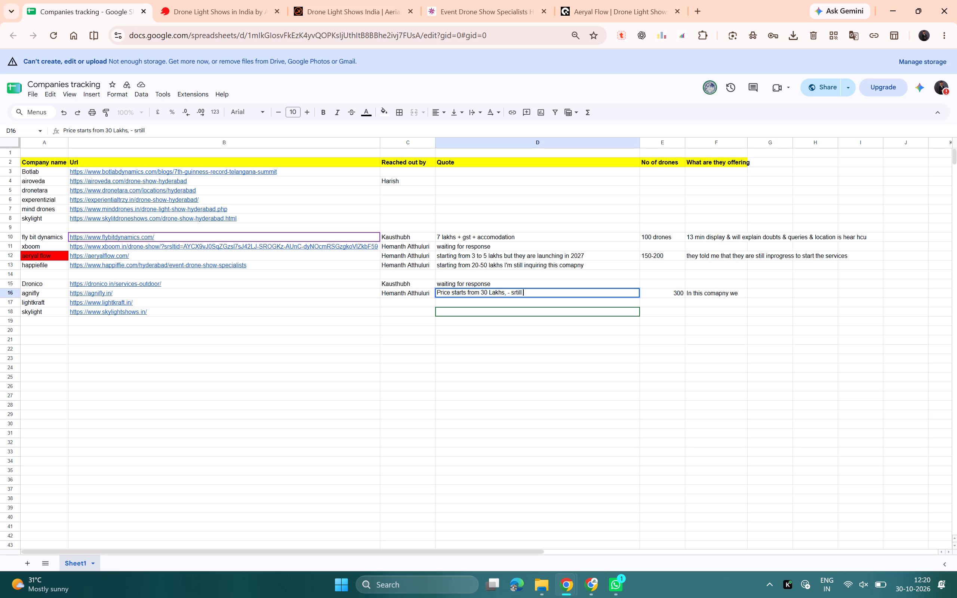
pyautogui.press('BackSpace')
pyautogui.press('BackSpace')
pyautogui.press('BackSpace')
pyautogui.press('BackSpace')
pyautogui.press('BackSpace')
pyautogui.press('BackSpace')
pyautogui.write('til')
pyautogui.press('space')
pyautogui.press('BackSpace')
pyautogui.write('l')
pyautogui.press('space')
pyautogui.write('In')
pyautogui.press('q')
pyautogui.write('uiring')
pyautogui.press('space')
pyautogui.write('this co')
pyautogui.press('m')
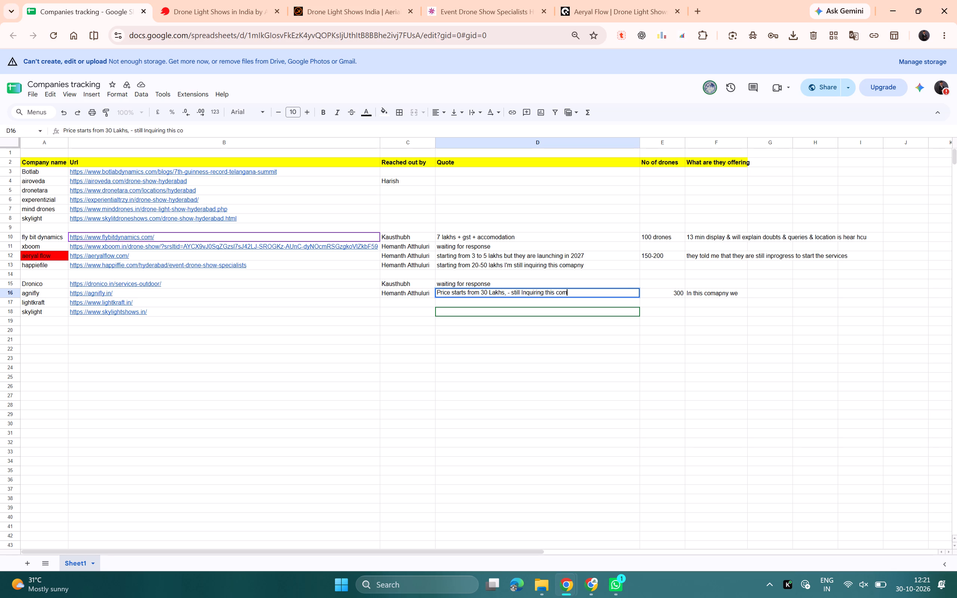
pyautogui.write('pany')
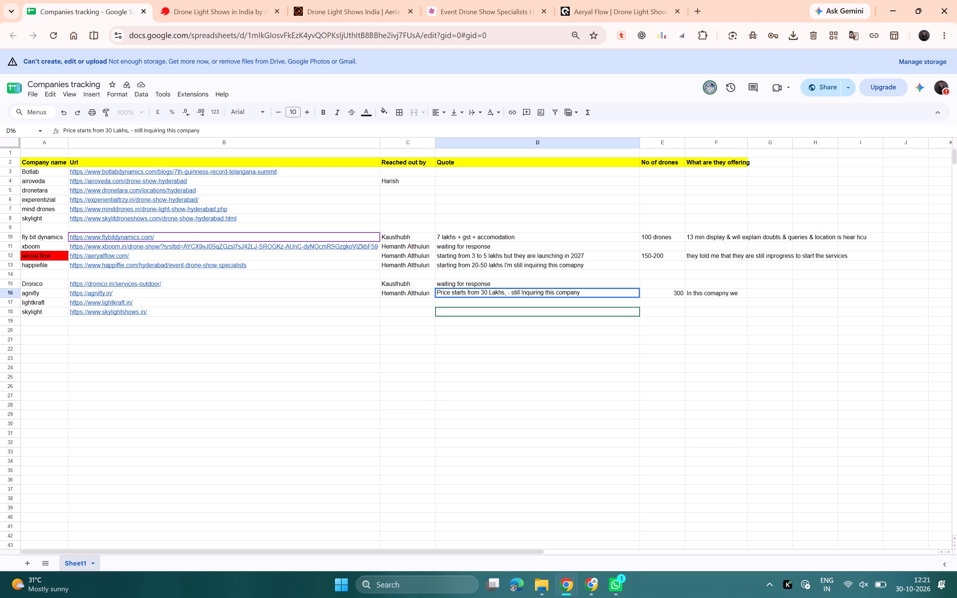
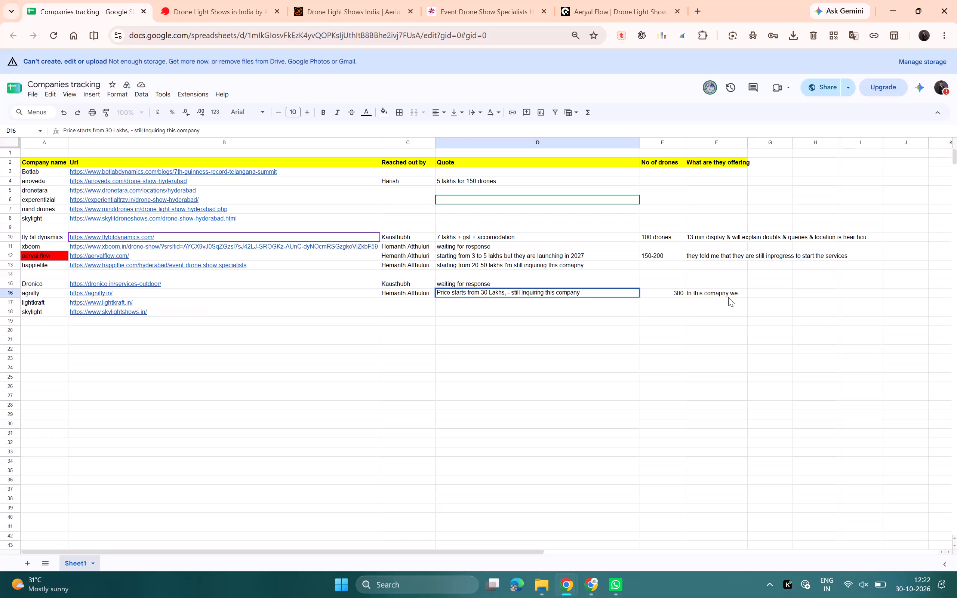
# Remove the trailing word "we" from agnifly's What are they offering entry.
pyautogui.doubleClick(723, 295)
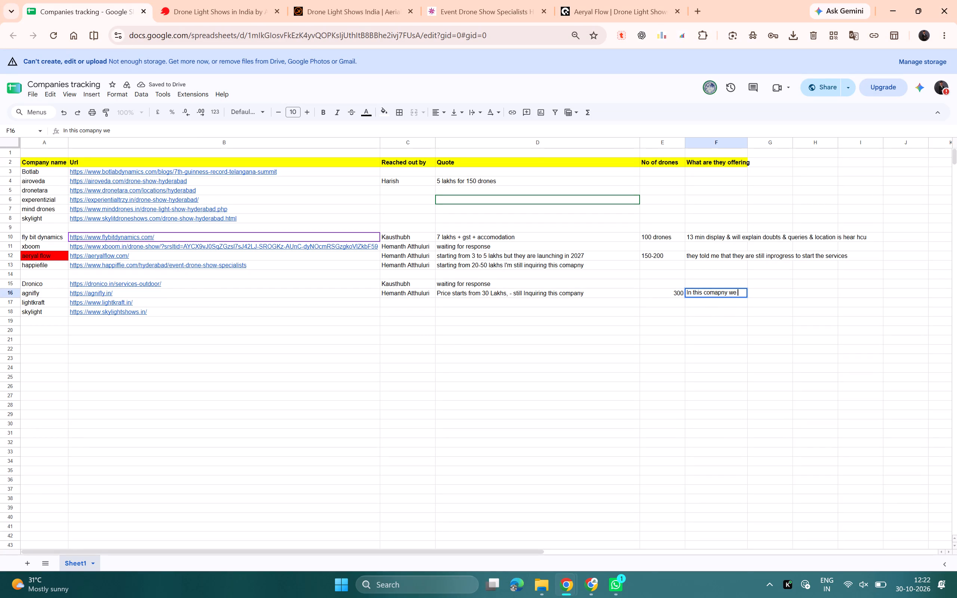
pyautogui.press('BackSpace')
pyautogui.press('BackSpace')
pyautogui.press('BackSpace')
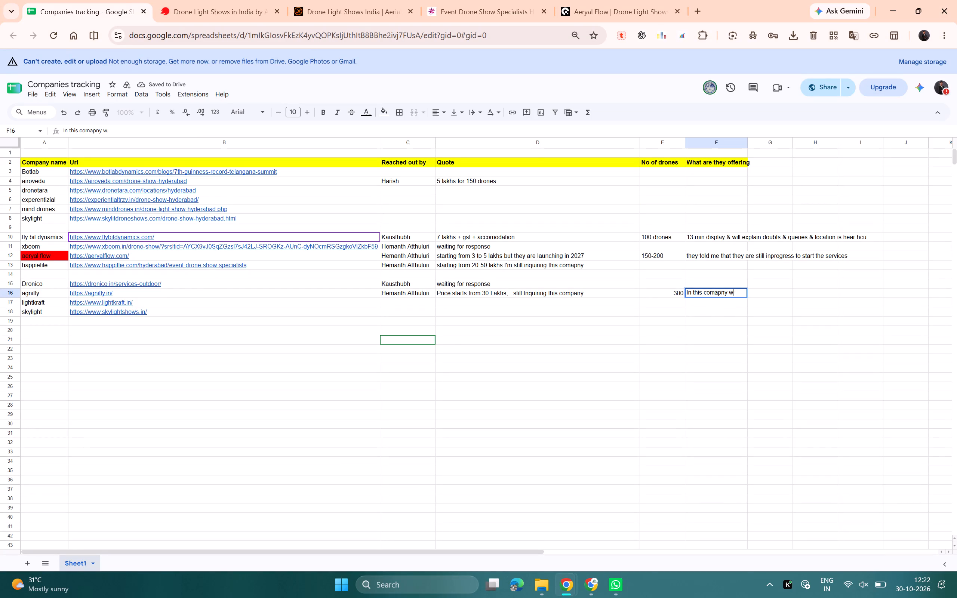
# Complete agnifly's What are they offering entry to read "In this comapny the drones starts from 100 until 20000".
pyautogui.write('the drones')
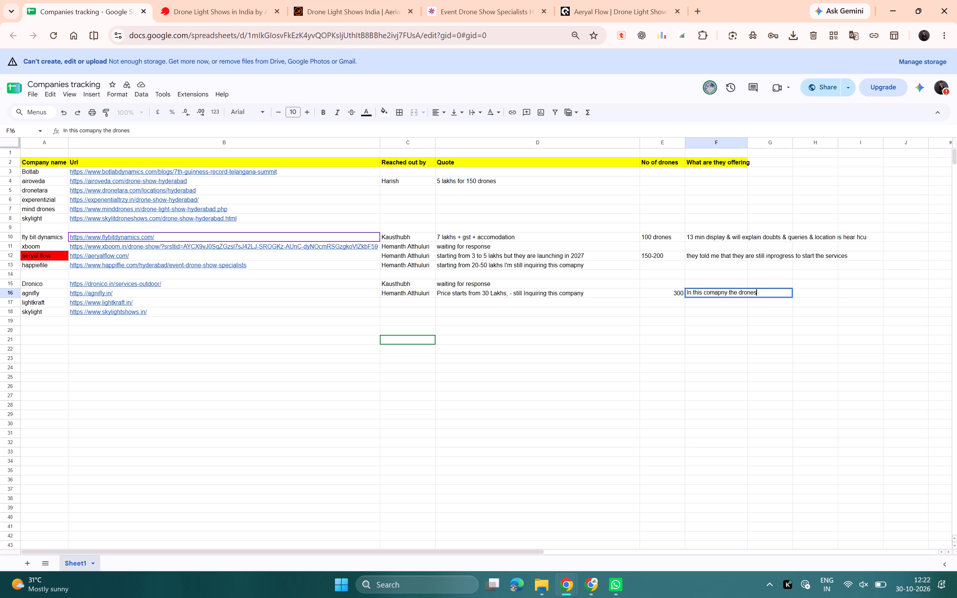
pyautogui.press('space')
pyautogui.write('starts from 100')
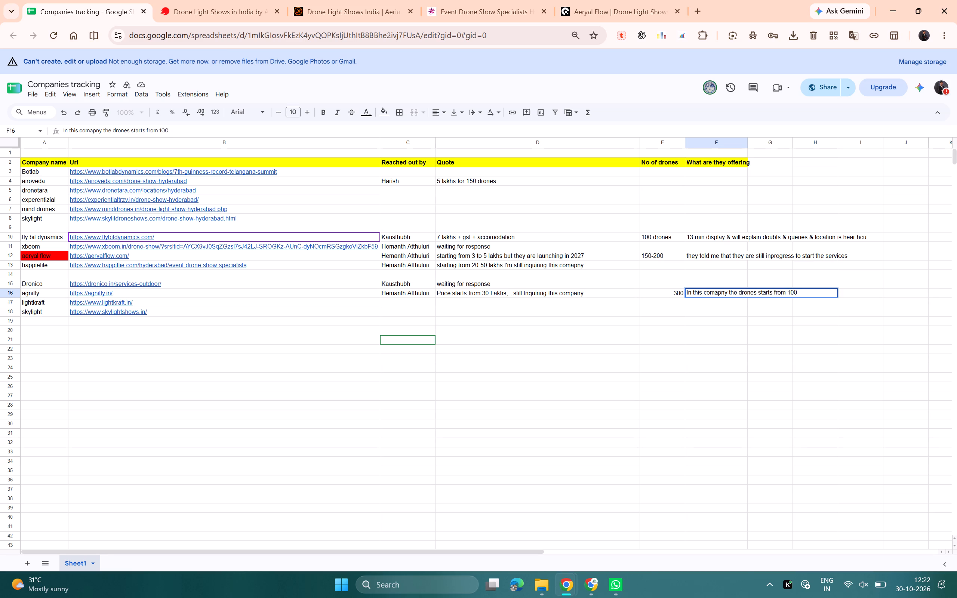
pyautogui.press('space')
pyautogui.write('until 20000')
# Review the agnifly website's drone show sizes, advantages, FAQ and contact sections for details of its offering.
pyautogui.click(247, 14)
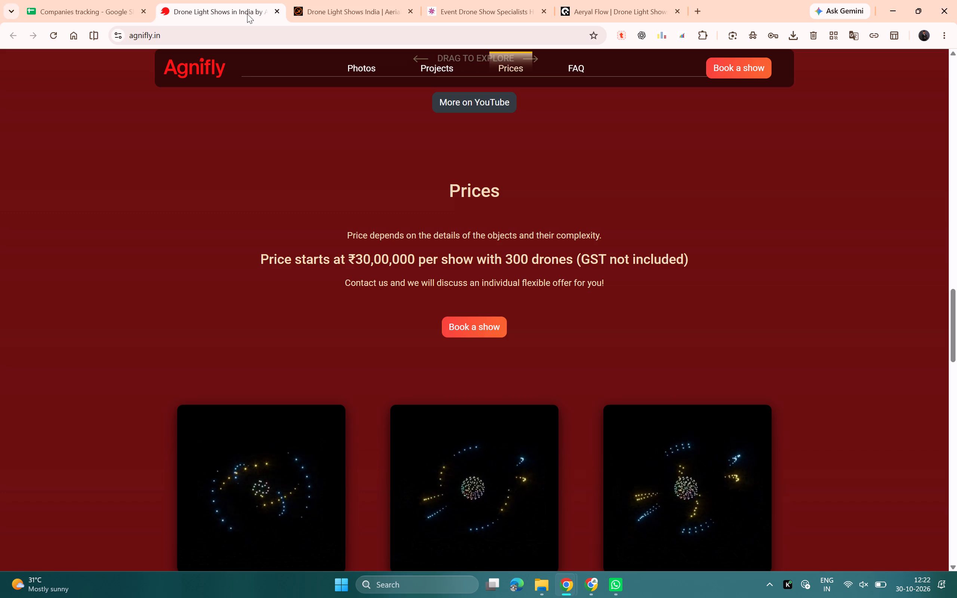
pyautogui.scroll(-1, 195, 451)
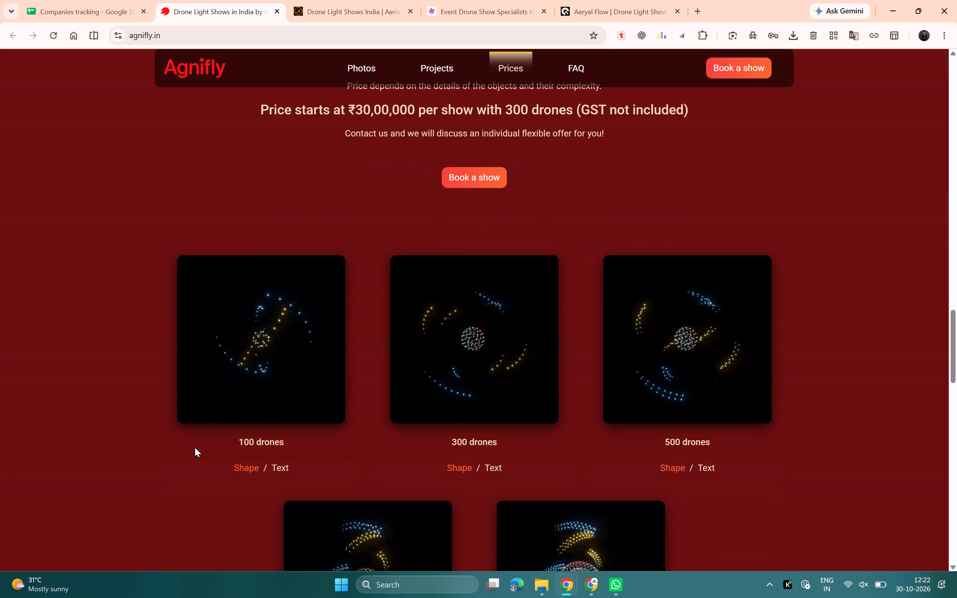
pyautogui.scroll(-4, 195, 447)
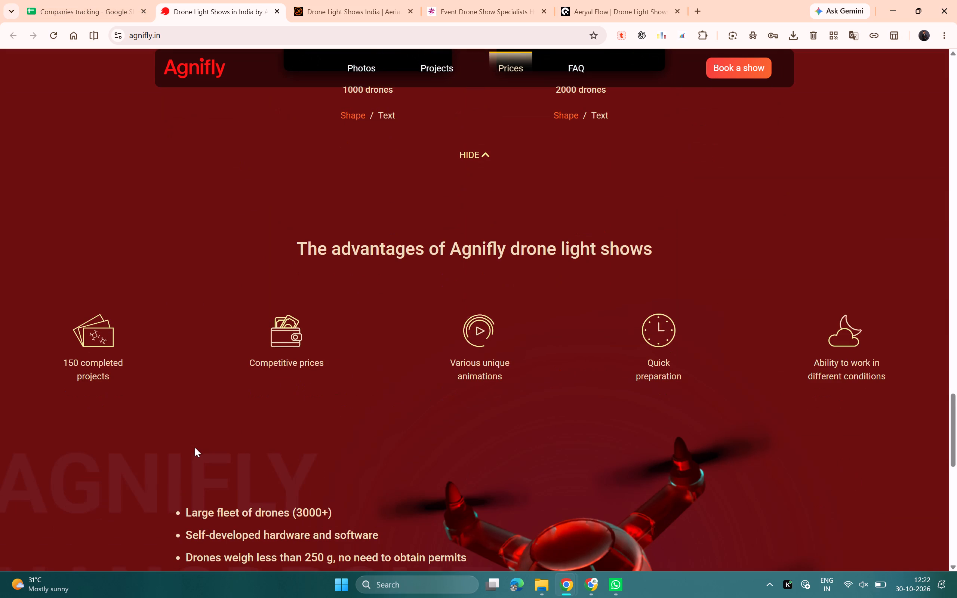
pyautogui.scroll(-3, 195, 447)
pyautogui.scroll(1, 195, 447)
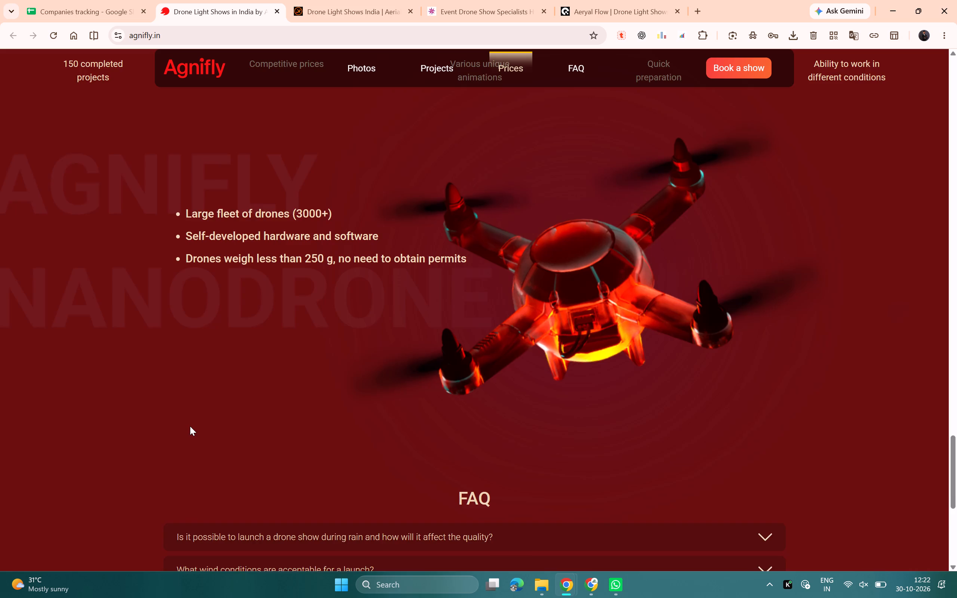
pyautogui.scroll(-8, 190, 426)
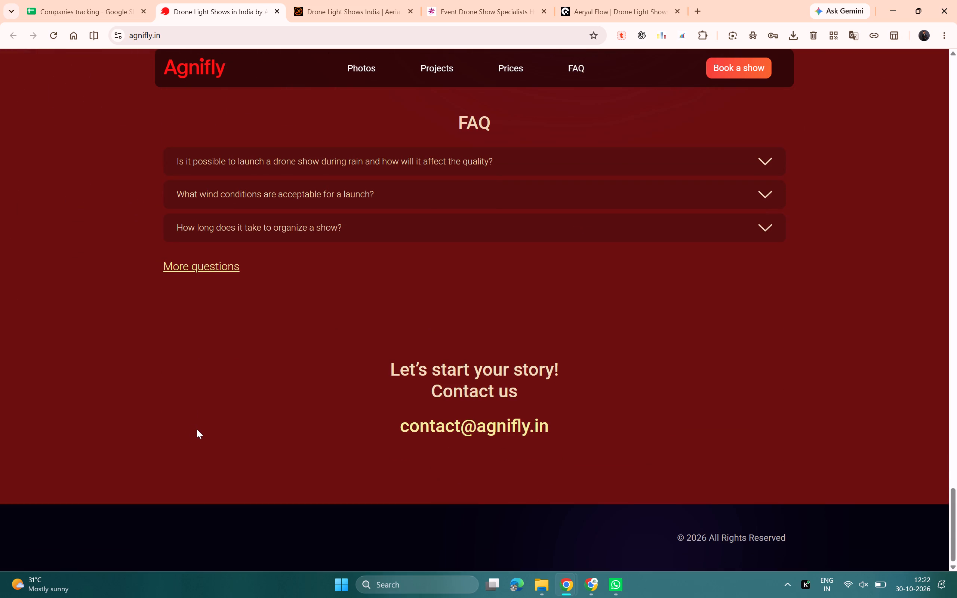
pyautogui.scroll(10, 201, 429)
pyautogui.scroll(-1, 201, 429)
pyautogui.scroll(3, 201, 429)
pyautogui.scroll(-1, 201, 429)
# Go to the show booking section of the agnifly website.
pyautogui.click(761, 69)
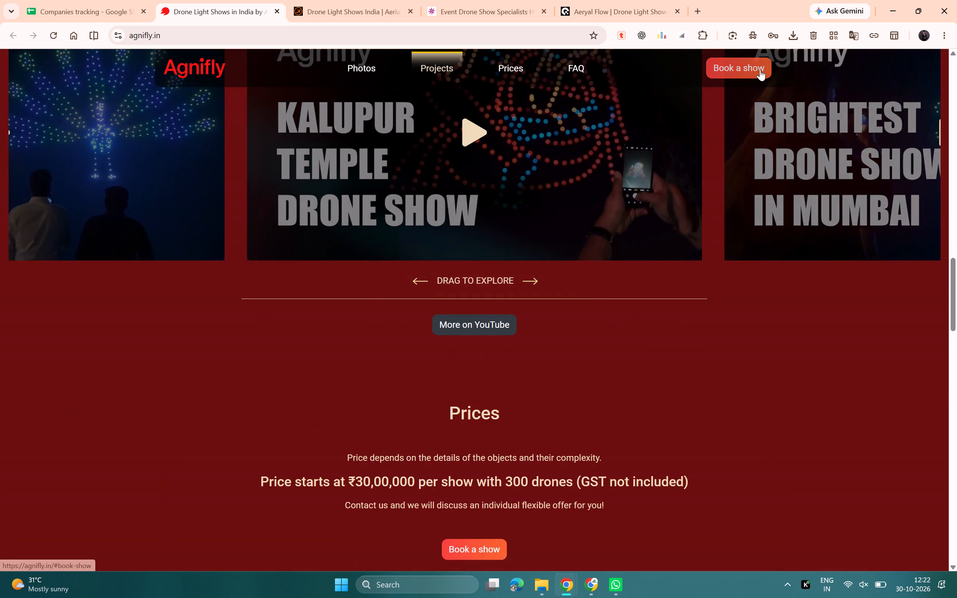
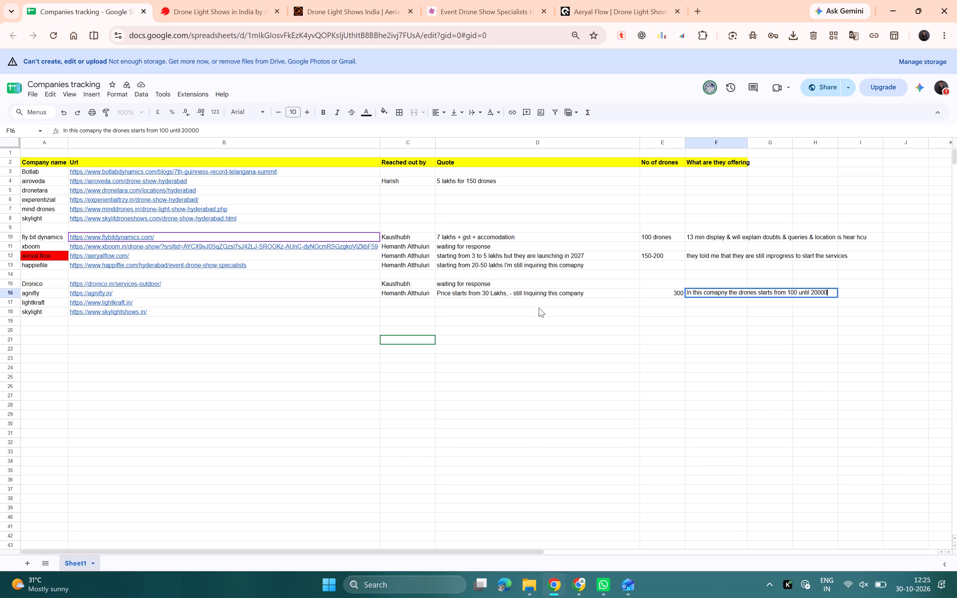
# Check the drone package sizes on the Agnifly website and correct the upper limit in agnifly's What are they offering entry to 2000.
pyautogui.click(232, 0)
pyautogui.scroll(7, 495, 360)
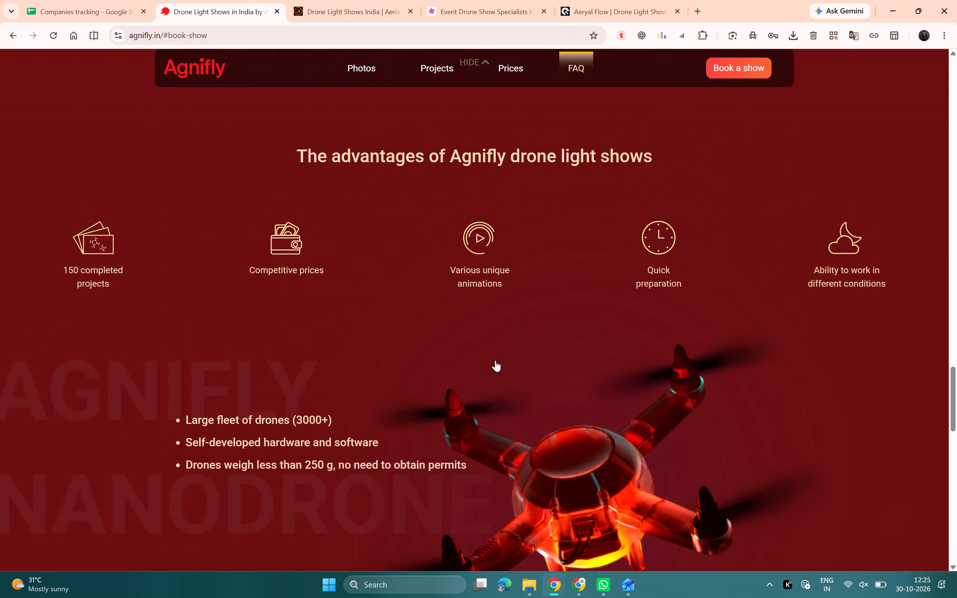
pyautogui.scroll(5, 495, 360)
pyautogui.scroll(-2, 495, 360)
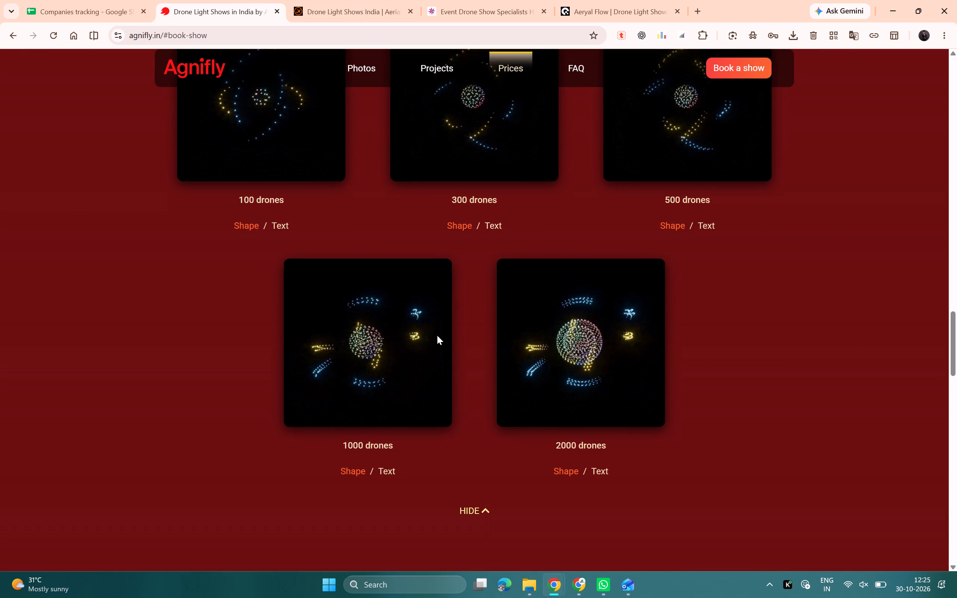
pyautogui.click(94, 7)
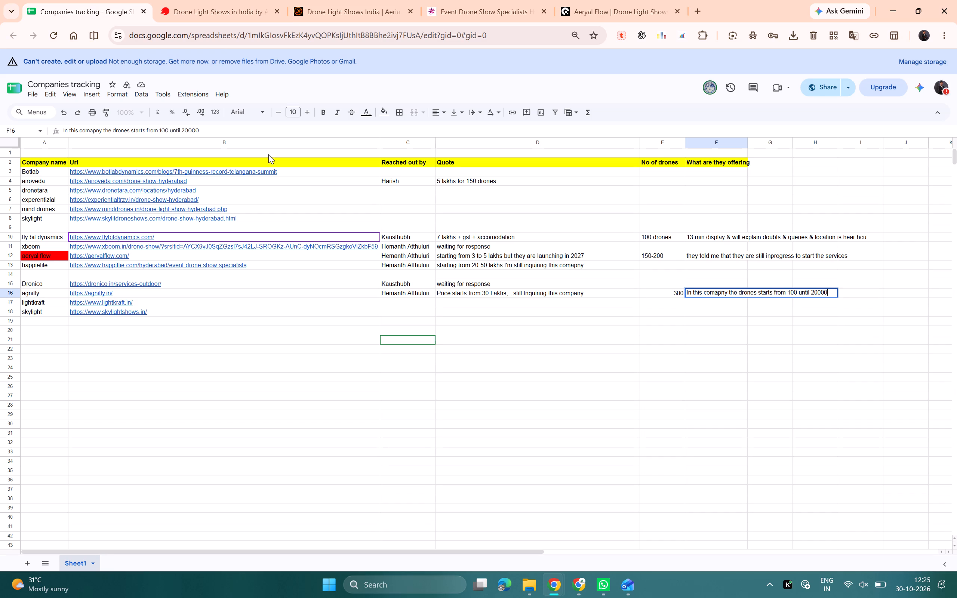
pyautogui.press('BackSpace')
pyautogui.click(692, 328)
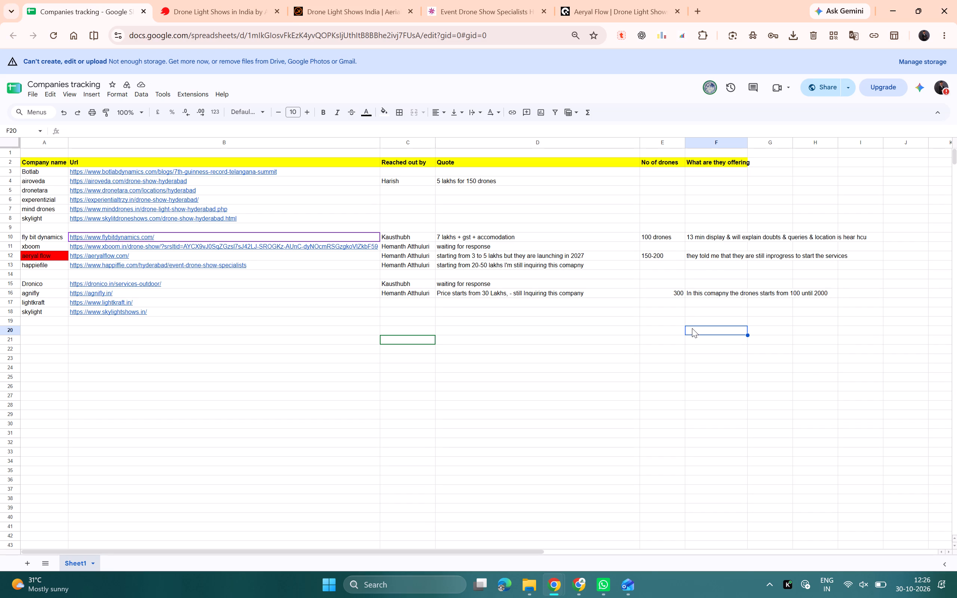
# Review agnifly's No of drones entry in the sheet against the drone show options on the Agnifly website.
pyautogui.click(649, 262)
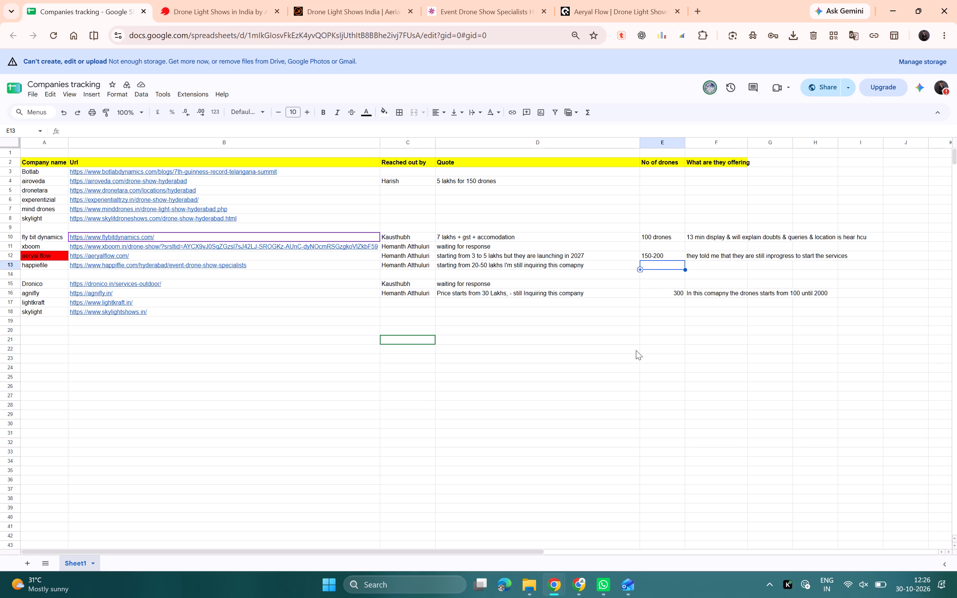
pyautogui.click(649, 293)
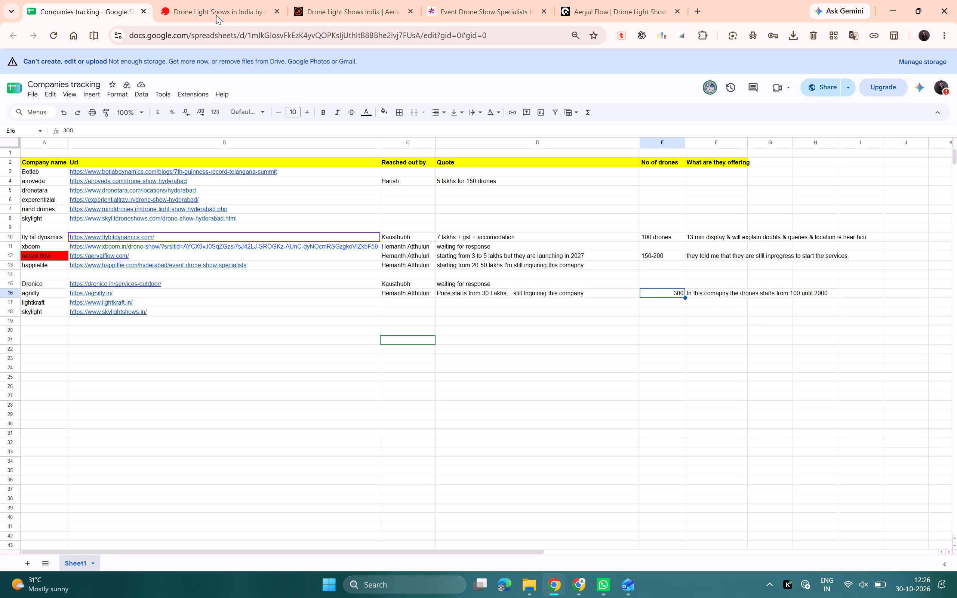
pyautogui.click(171, 0)
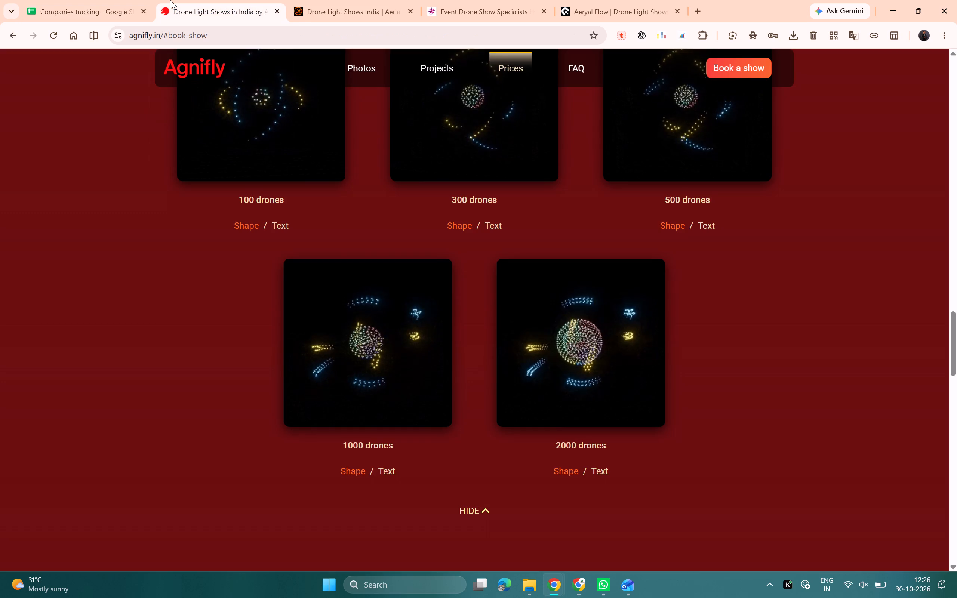
# Recheck the drone show options on the Agnifly website and return to the Companies tracking sheet.
pyautogui.scroll(1, 210, 290)
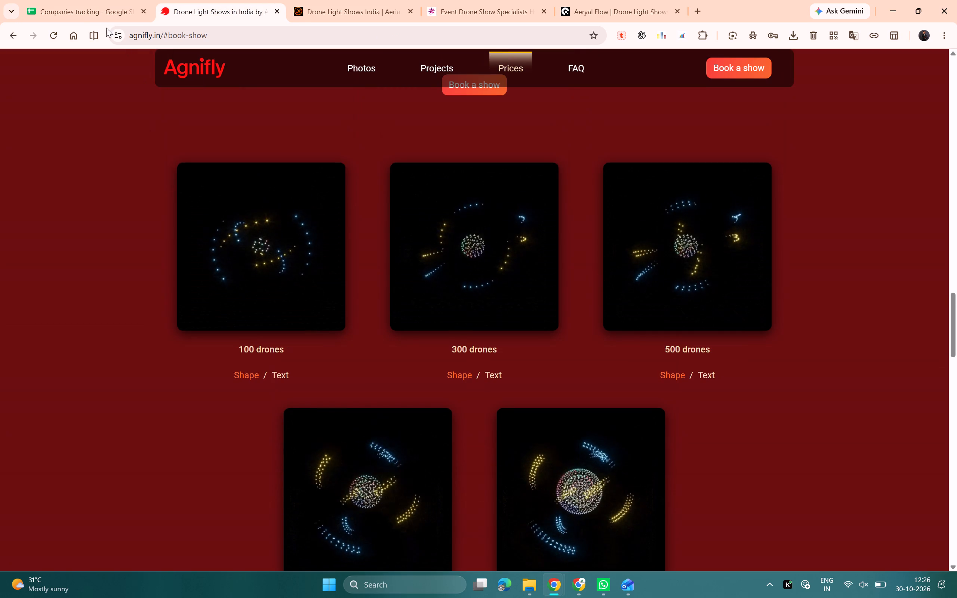
pyautogui.click(75, 0)
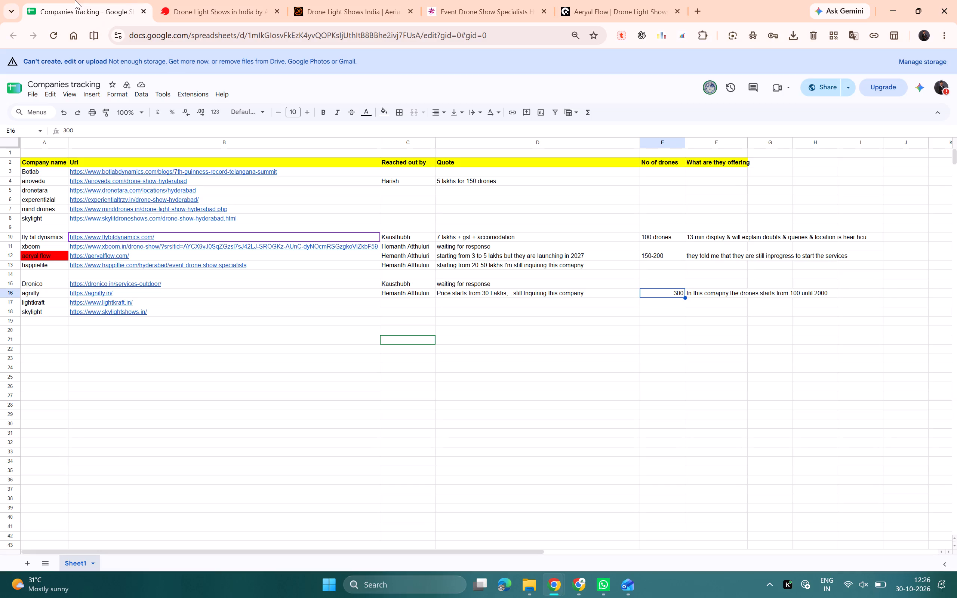